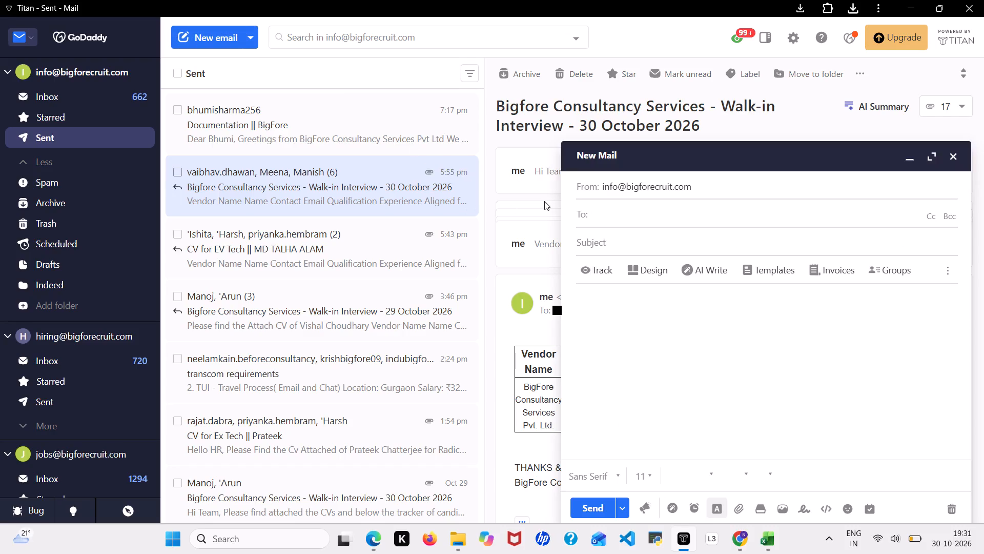
Reuse the sent walk-in email's subject in the new email, changing it to "Bigfore Consultancy Services - Walk-in Interview - 31 October 2026".
{"action": "left_click", "coordinate": [532, 175]}
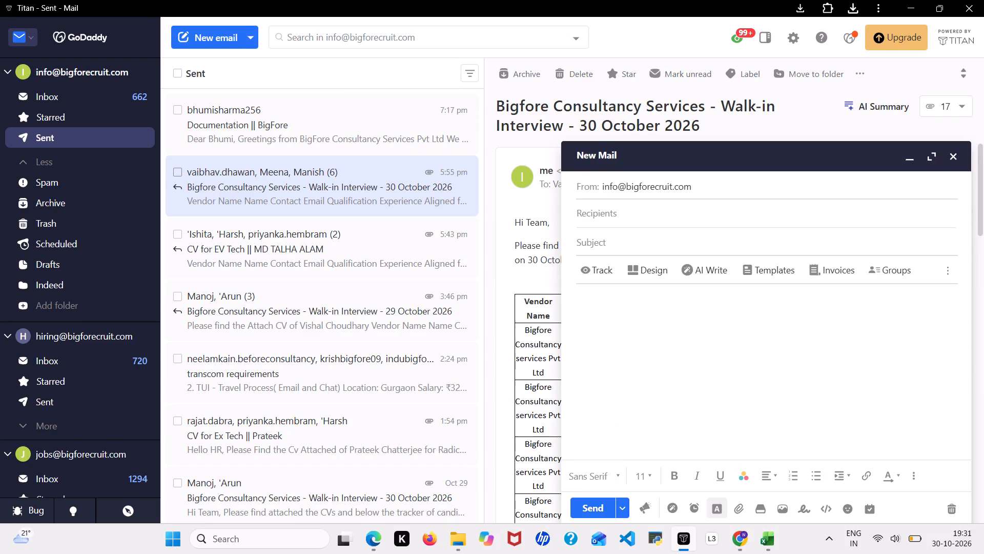
{"action": "left_click_drag", "start_coordinate": [500, 108], "coordinate": [702, 132]}
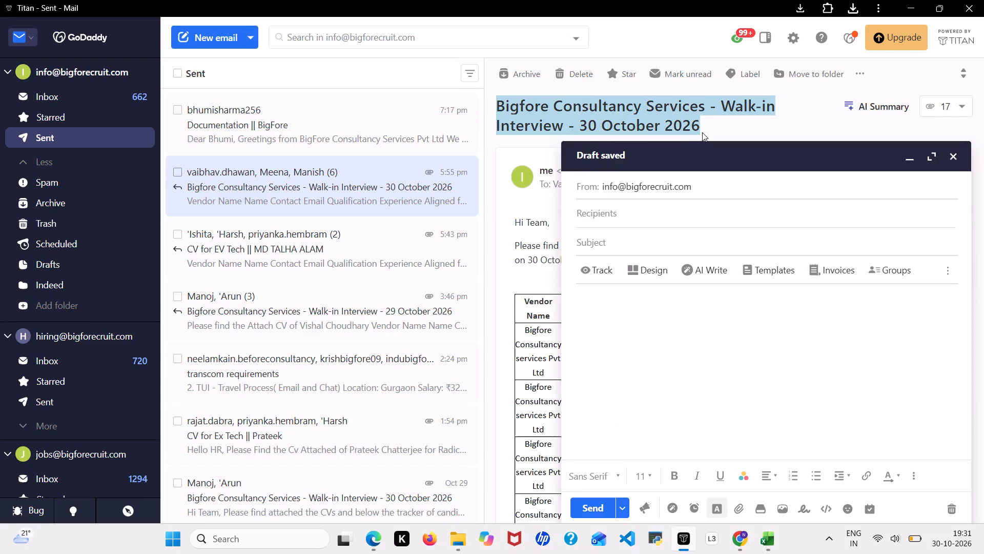
{"action": "key", "text": "ctrl+c"}
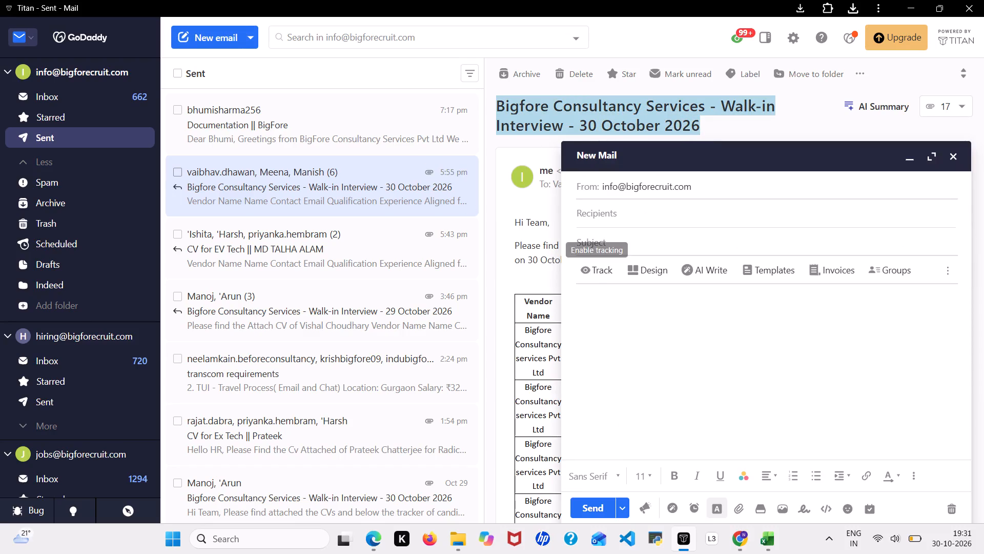
{"action": "left_click", "coordinate": [594, 244]}
{"action": "key", "text": "ctrl+v"}
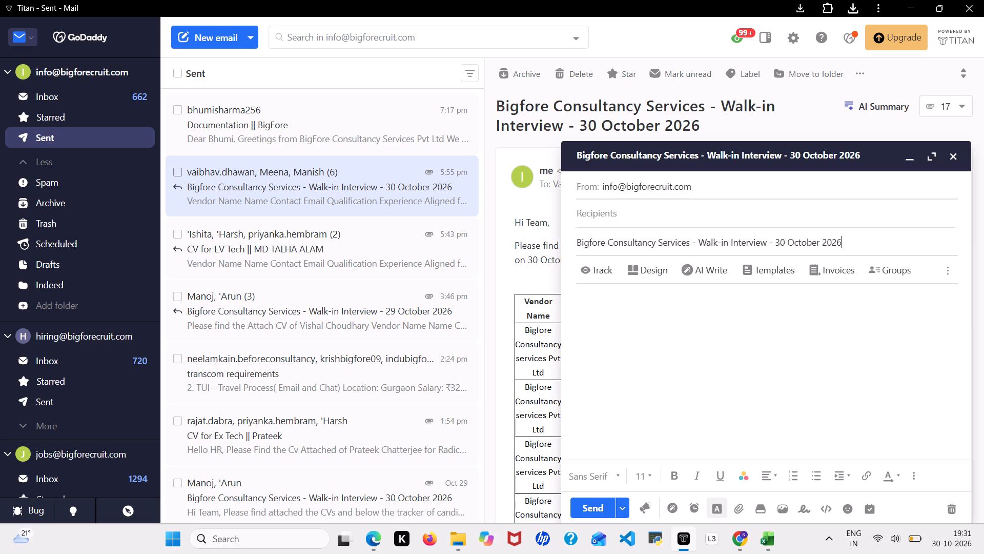
{"action": "left_click", "coordinate": [785, 242]}
{"action": "key", "text": "BackSpace"}
{"action": "key", "text": "1"}
Copy the "Hi Team" greeting and introductory sentence from the sent email into the new body, changing the interview date to 31 October 2026.
{"action": "left_click_drag", "start_coordinate": [515, 221], "coordinate": [765, 295]}
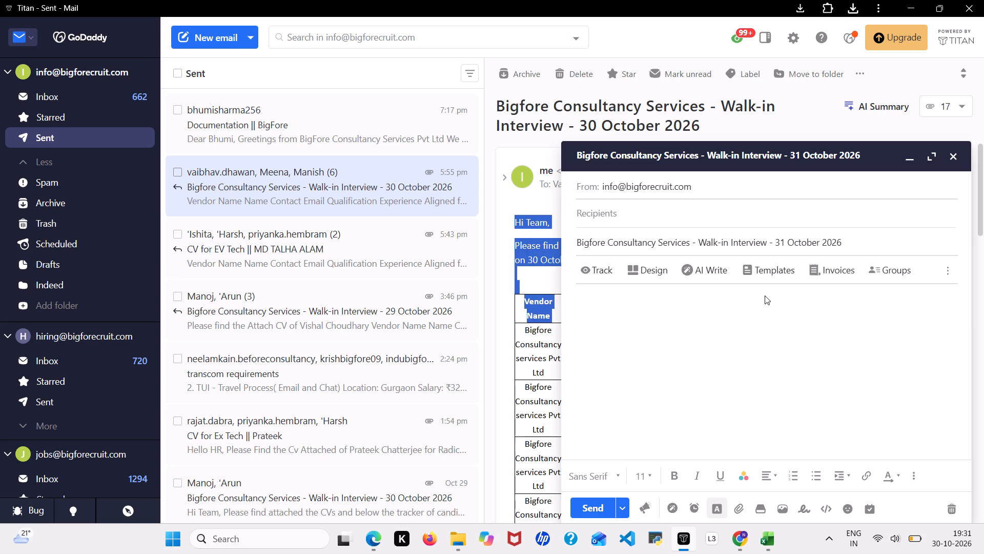
{"action": "left_click_drag", "start_coordinate": [765, 295], "coordinate": [849, 268]}
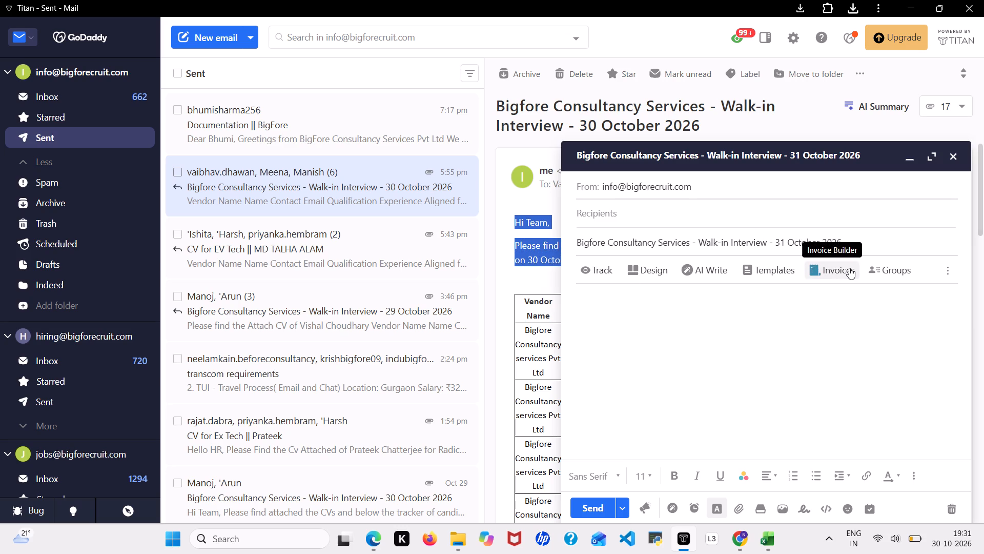
{"action": "key", "text": "ctrl+c"}
{"action": "left_click", "coordinate": [596, 324]}
{"action": "key", "text": "ctrl+v"}
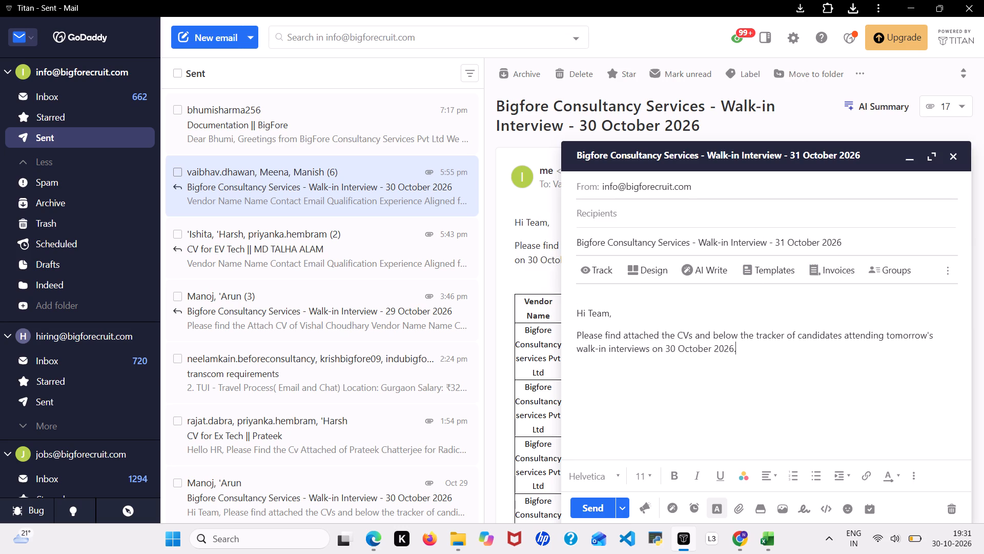
{"action": "left_click", "coordinate": [674, 347]}
{"action": "key", "text": "BackSpace"}
{"action": "key", "text": "1"}
{"action": "left_click", "coordinate": [784, 360]}
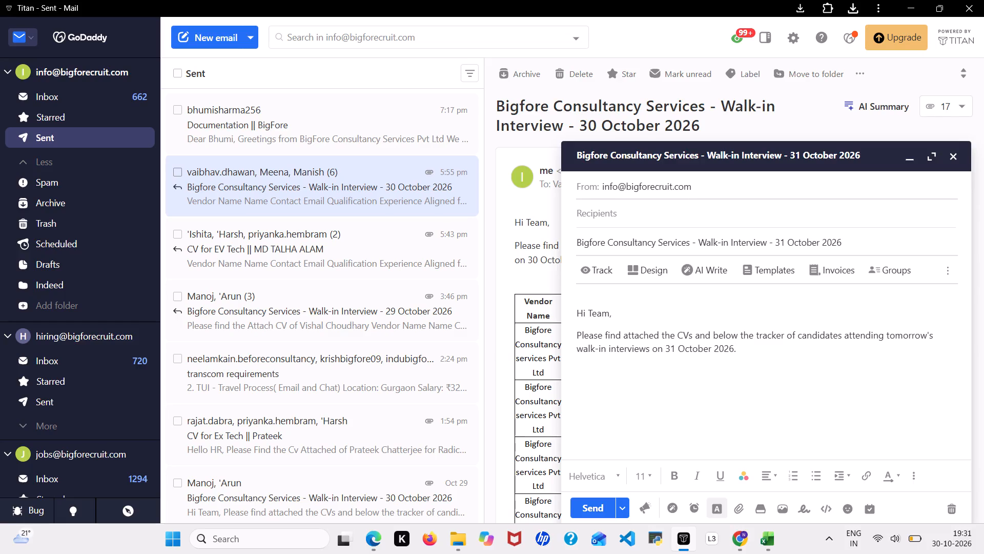
Enter "cogent noida" as the recipient of the new email.
{"action": "left_click", "coordinate": [596, 215]}
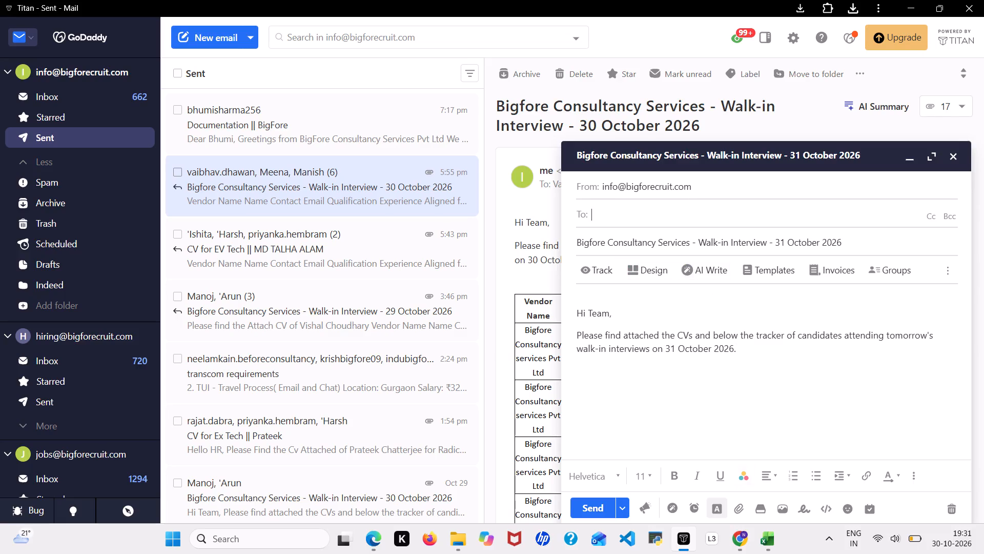
{"action": "type", "text": "cogent noida"}
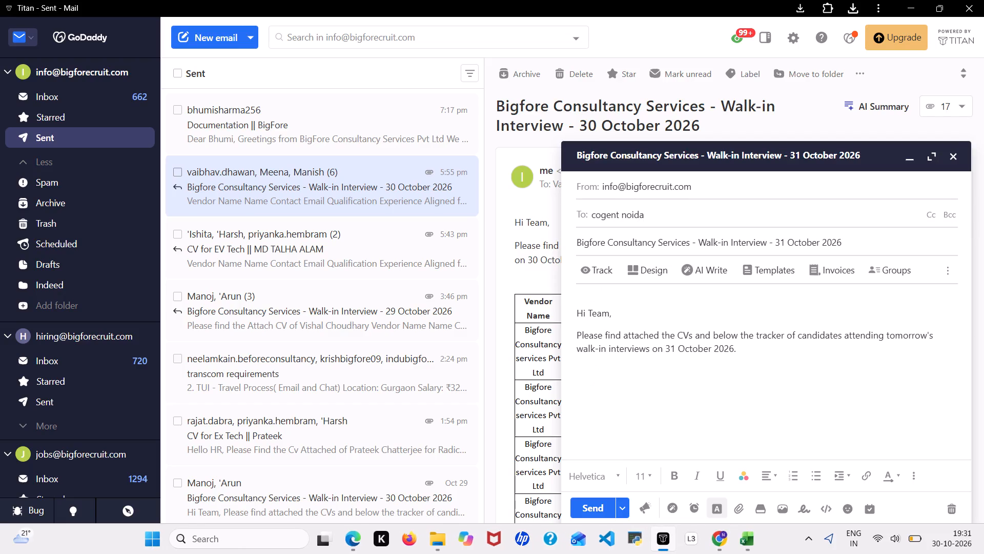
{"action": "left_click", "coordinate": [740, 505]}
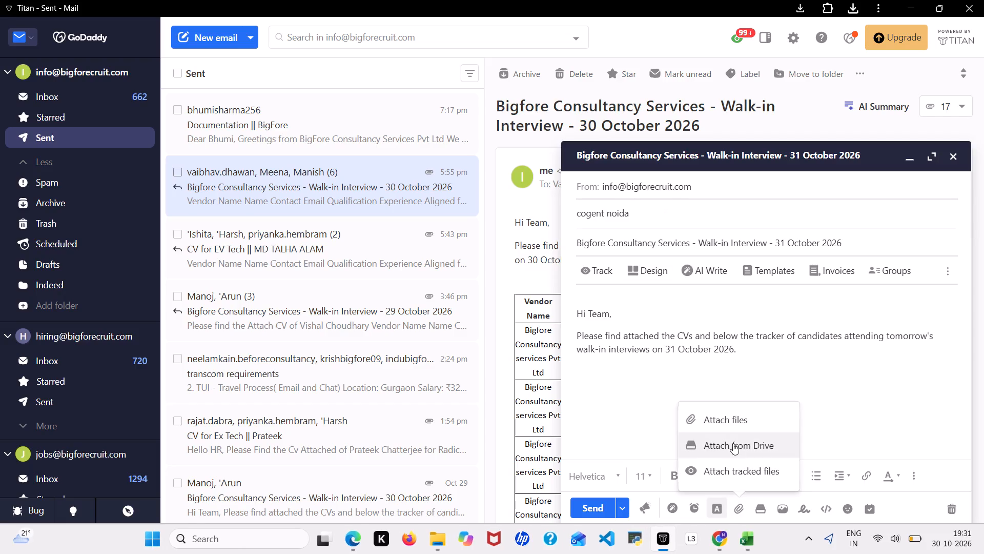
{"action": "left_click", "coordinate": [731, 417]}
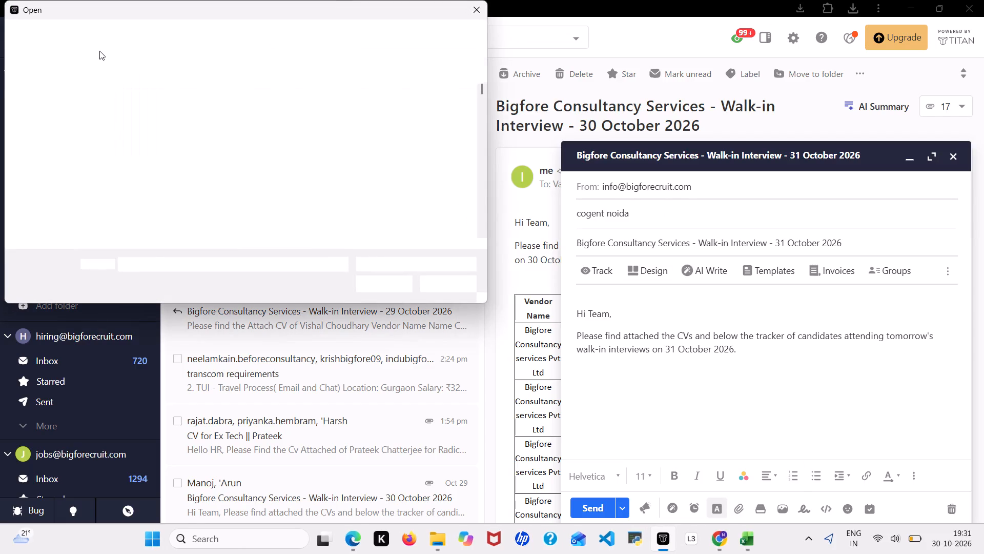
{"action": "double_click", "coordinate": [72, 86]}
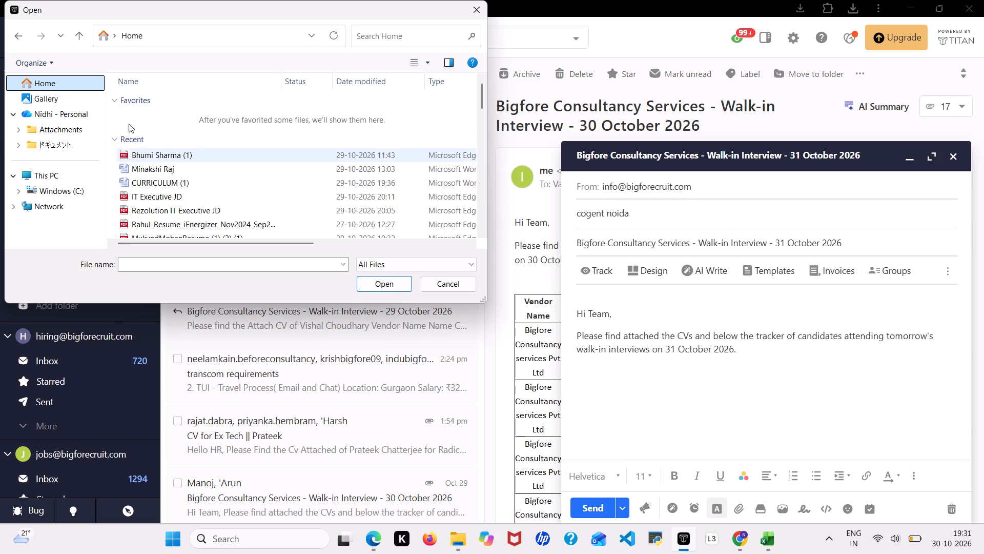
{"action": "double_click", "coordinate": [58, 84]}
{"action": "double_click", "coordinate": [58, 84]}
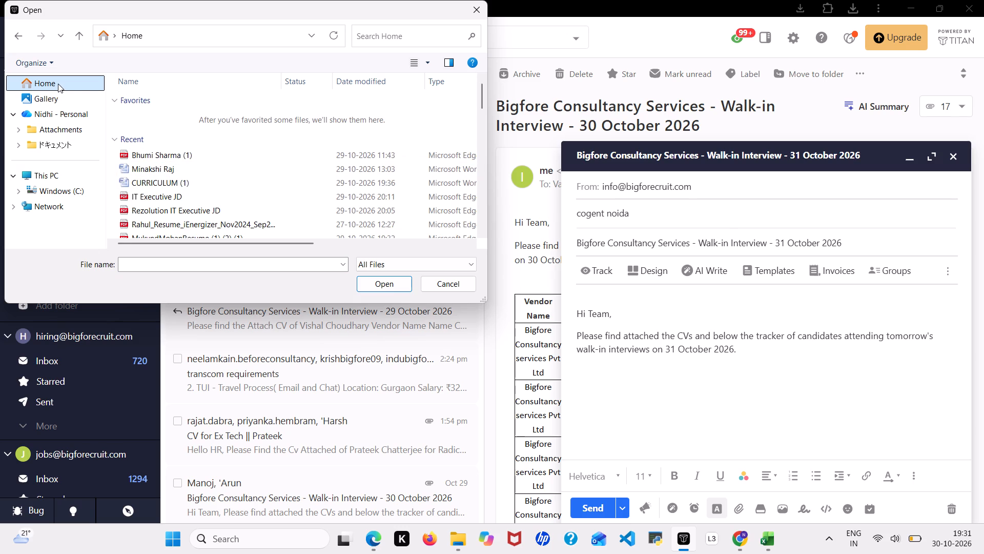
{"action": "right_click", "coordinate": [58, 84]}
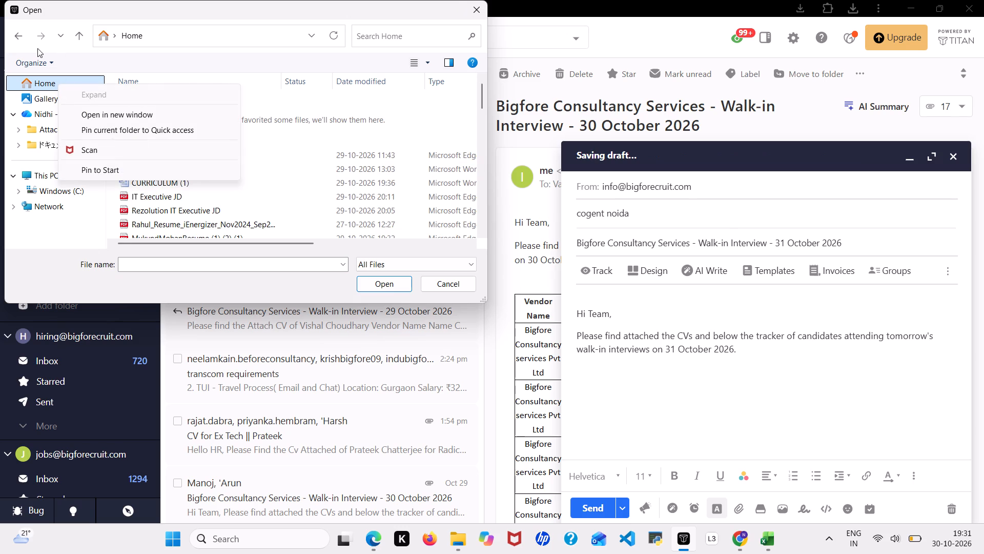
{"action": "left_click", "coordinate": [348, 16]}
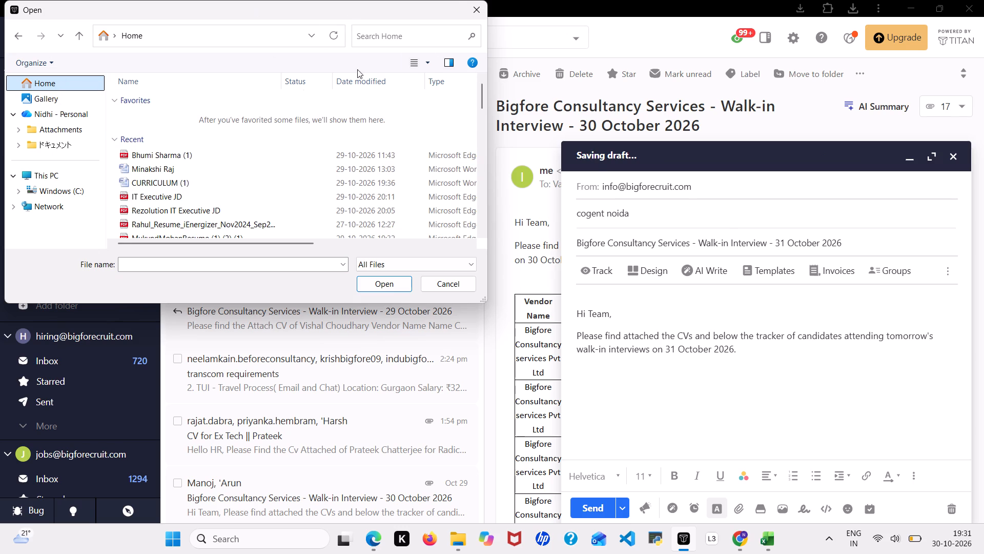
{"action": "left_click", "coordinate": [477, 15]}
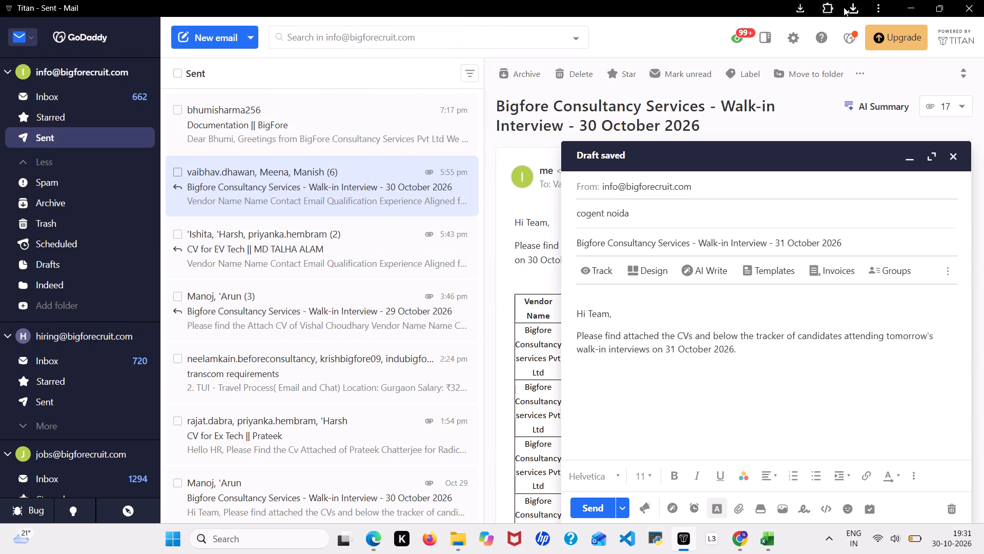
Check the recent downloads, search the computer's files for "Vi", and attach Vishal's edited resume PDF to the email.
{"action": "left_click", "coordinate": [845, 6]}
{"action": "left_click", "coordinate": [855, 12]}
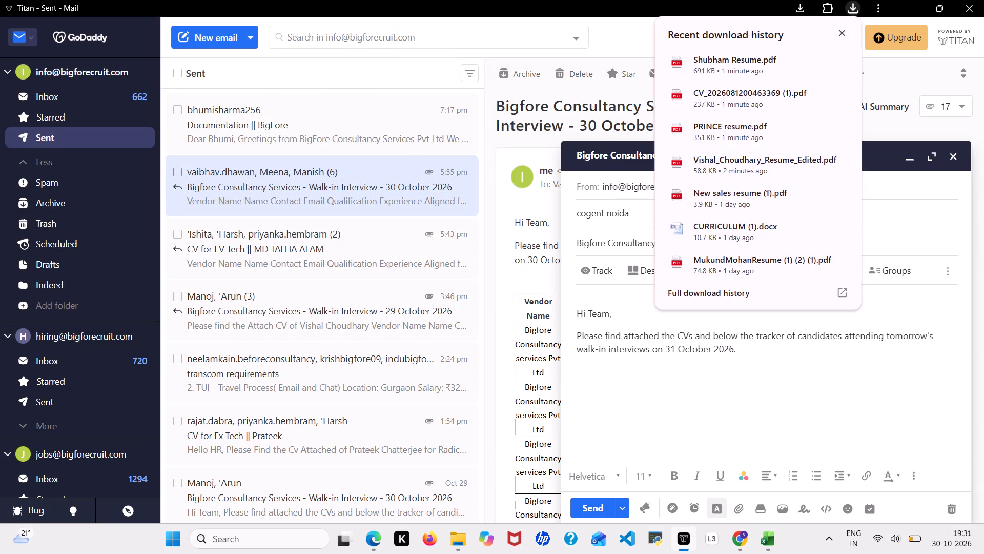
{"action": "left_click", "coordinate": [744, 509]}
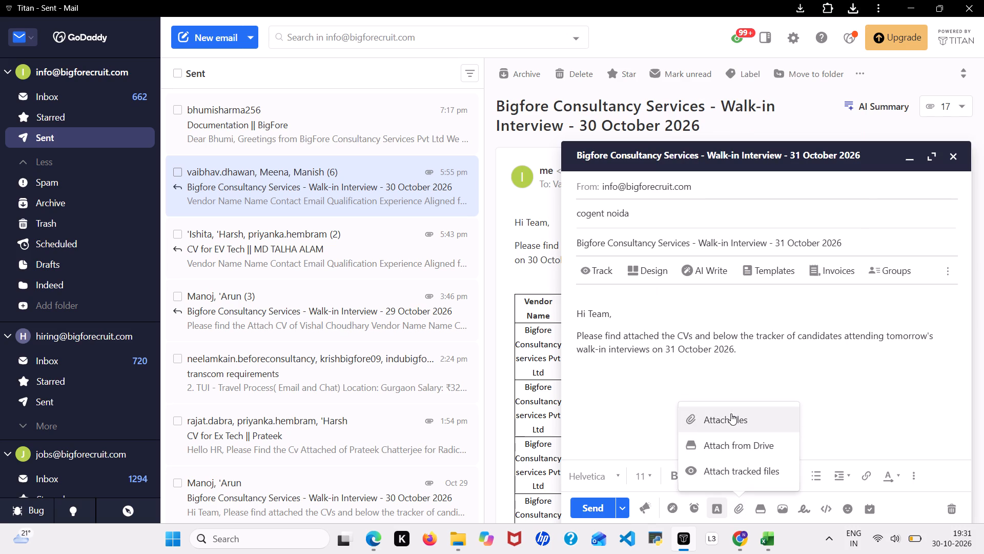
{"action": "left_click", "coordinate": [731, 413]}
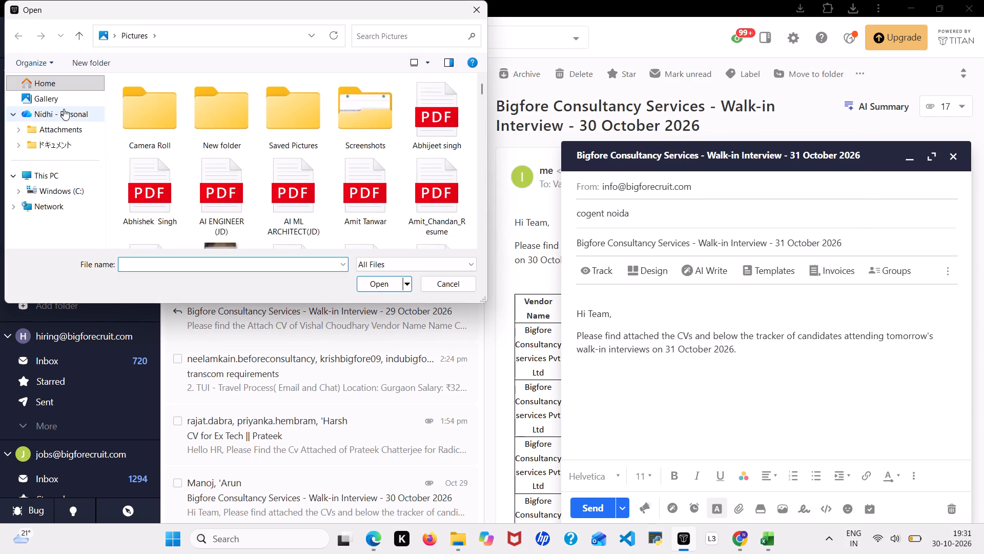
{"action": "double_click", "coordinate": [58, 85]}
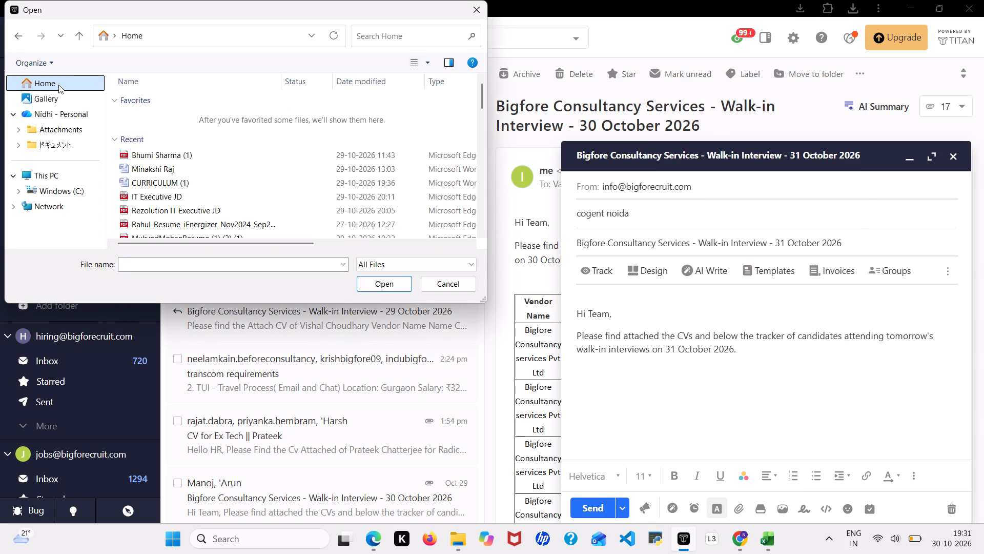
{"action": "left_click", "coordinate": [377, 37]}
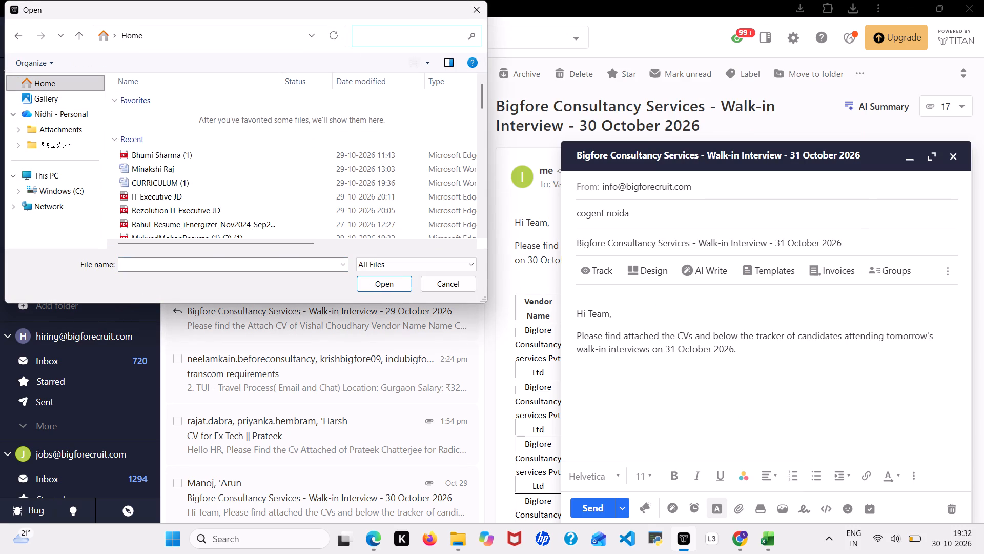
{"action": "left_click", "coordinate": [377, 37]}
{"action": "type", "text": "Vi"}
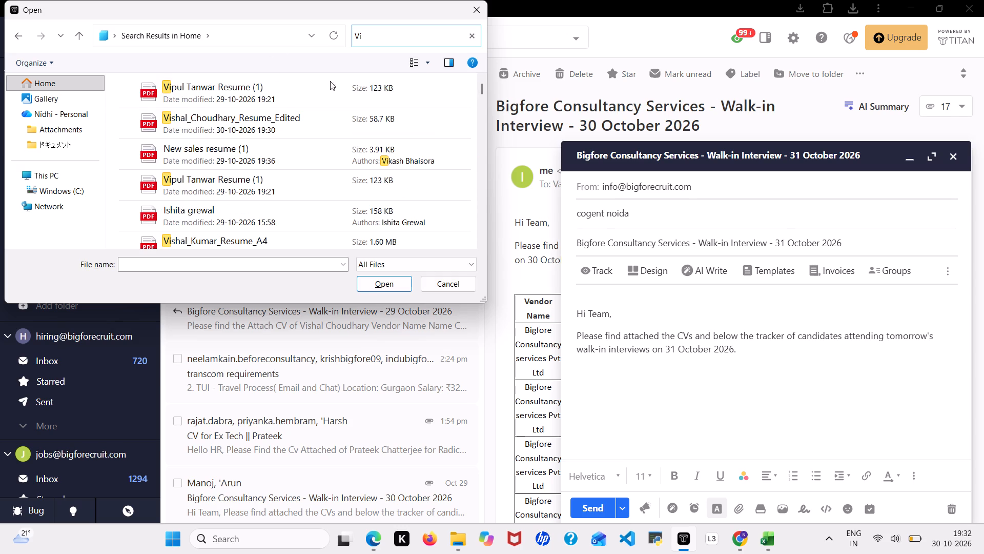
{"action": "left_click", "coordinate": [331, 124]}
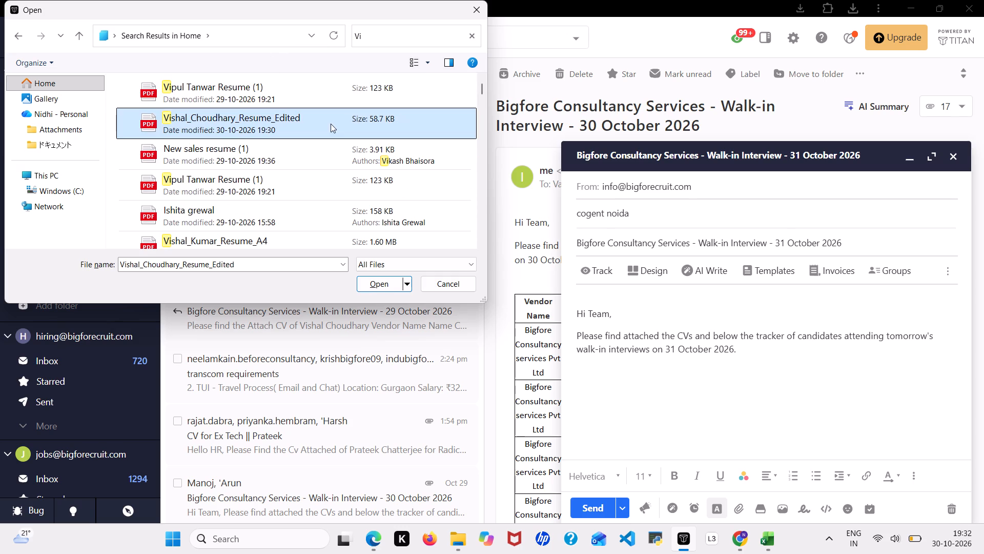
{"action": "left_click", "coordinate": [381, 281]}
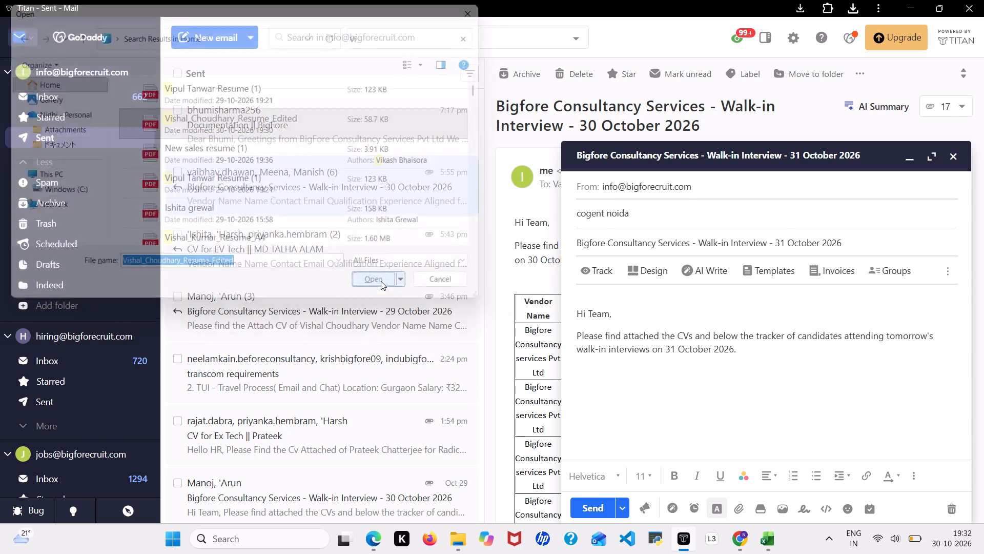
Attach the "PRINCE resume" PDF from the Downloads folder to the email.
{"action": "left_click", "coordinate": [736, 507]}
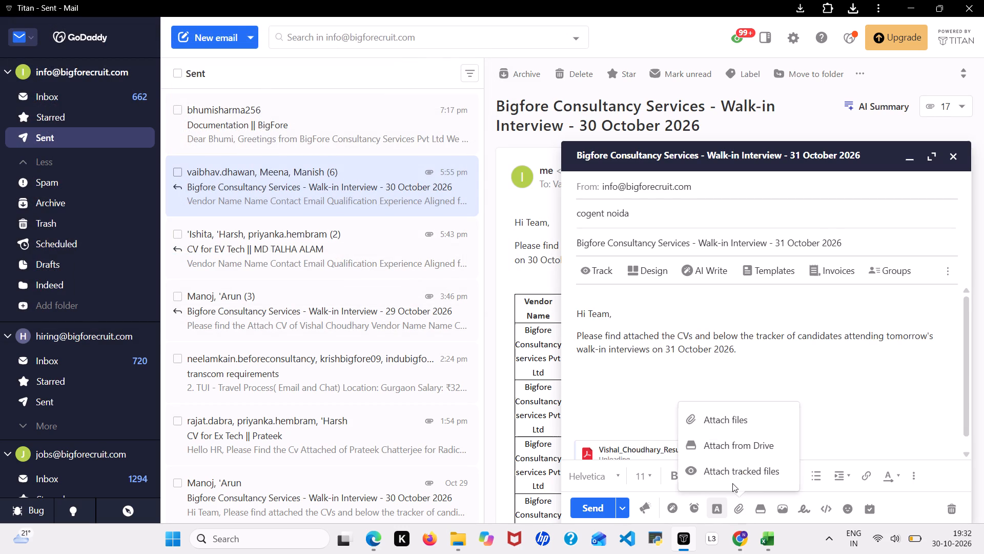
{"action": "left_click", "coordinate": [729, 423]}
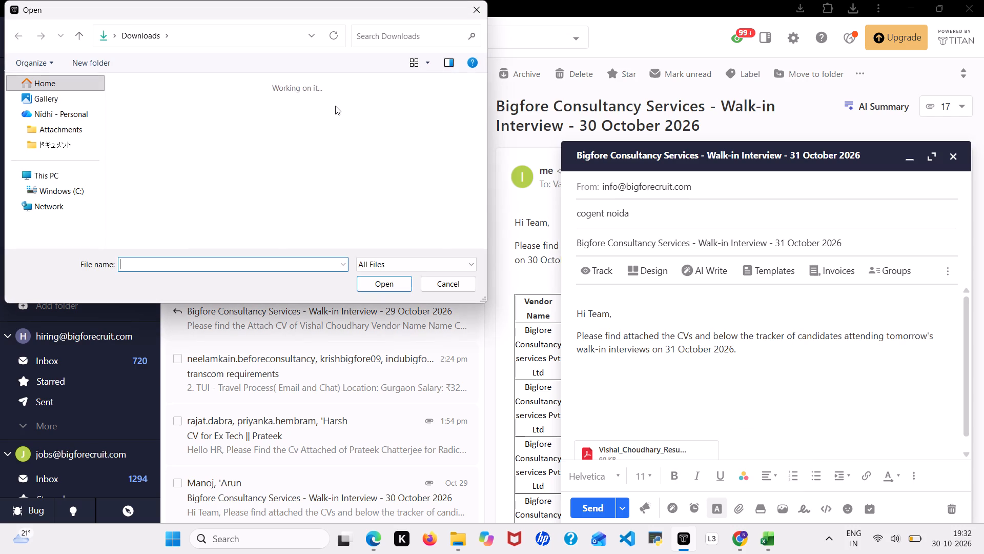
{"action": "left_click", "coordinate": [163, 124]}
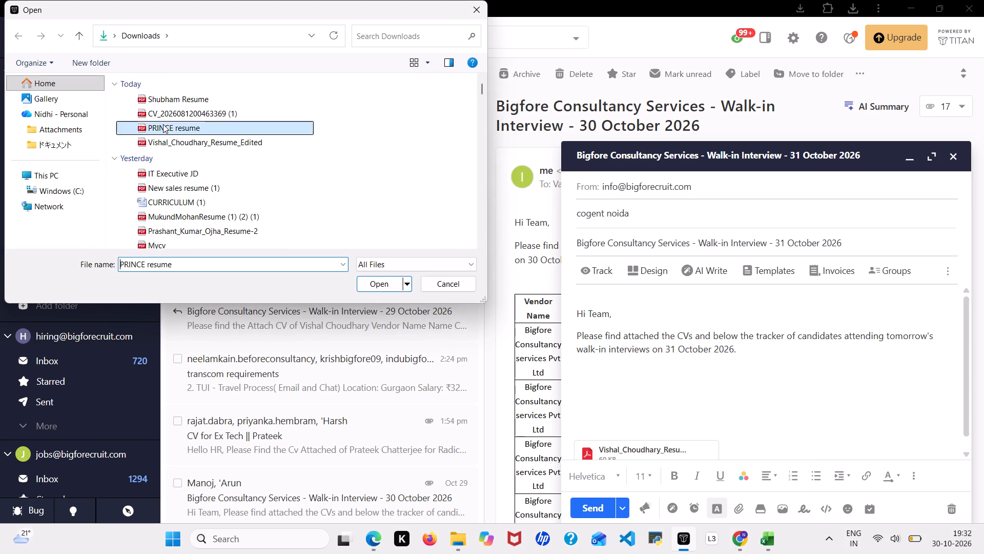
{"action": "left_click", "coordinate": [373, 283]}
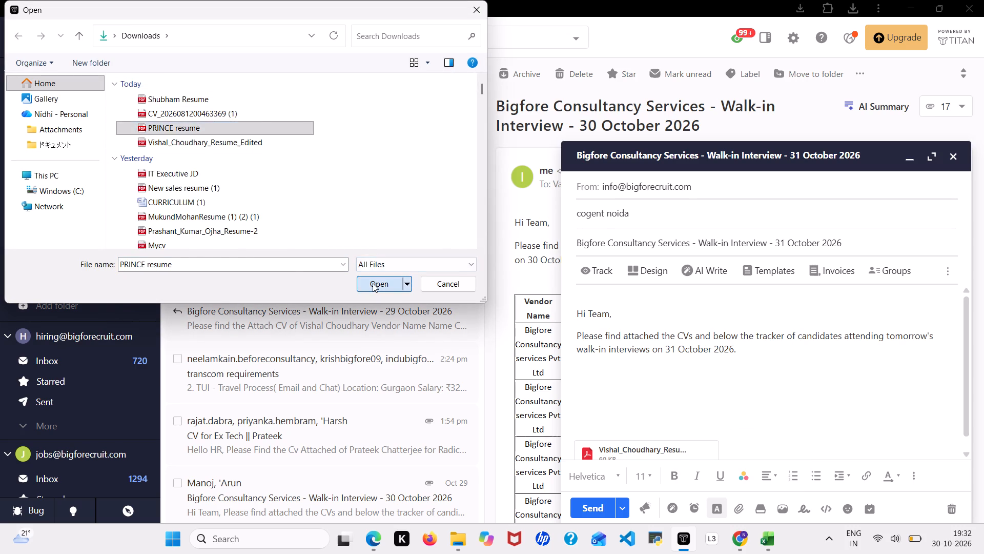
{"action": "left_click", "coordinate": [738, 508]}
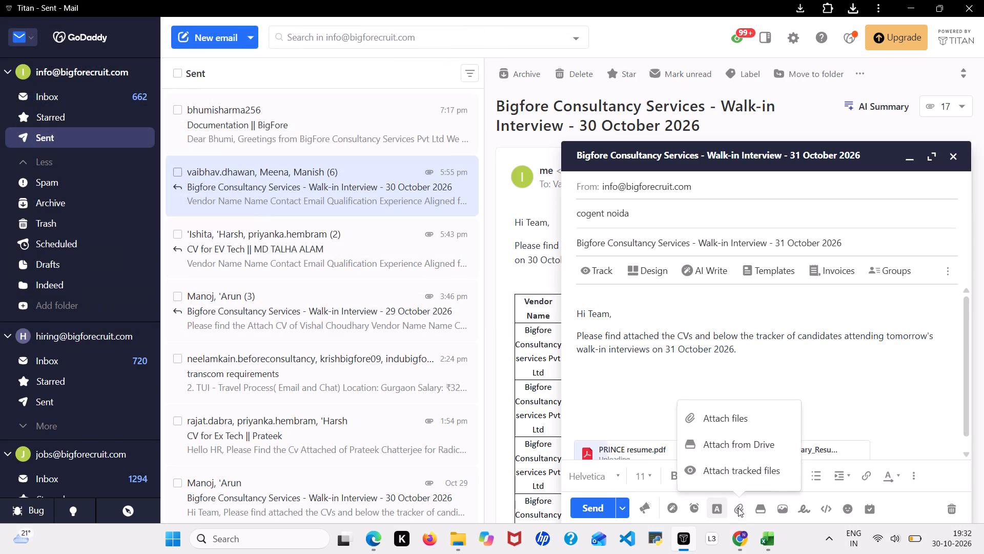
{"action": "left_click", "coordinate": [731, 425]}
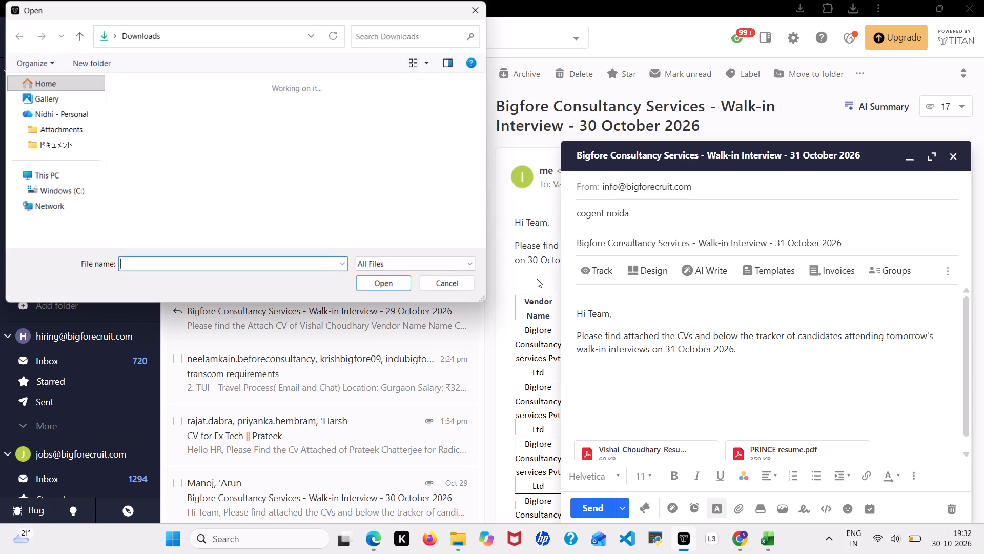
{"action": "left_click", "coordinate": [178, 109]}
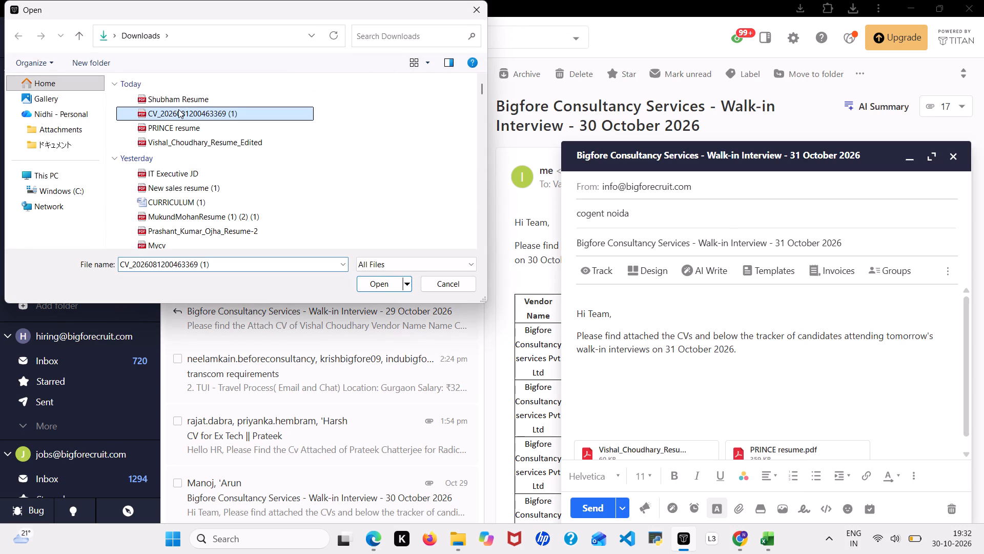
{"action": "left_click", "coordinate": [394, 291]}
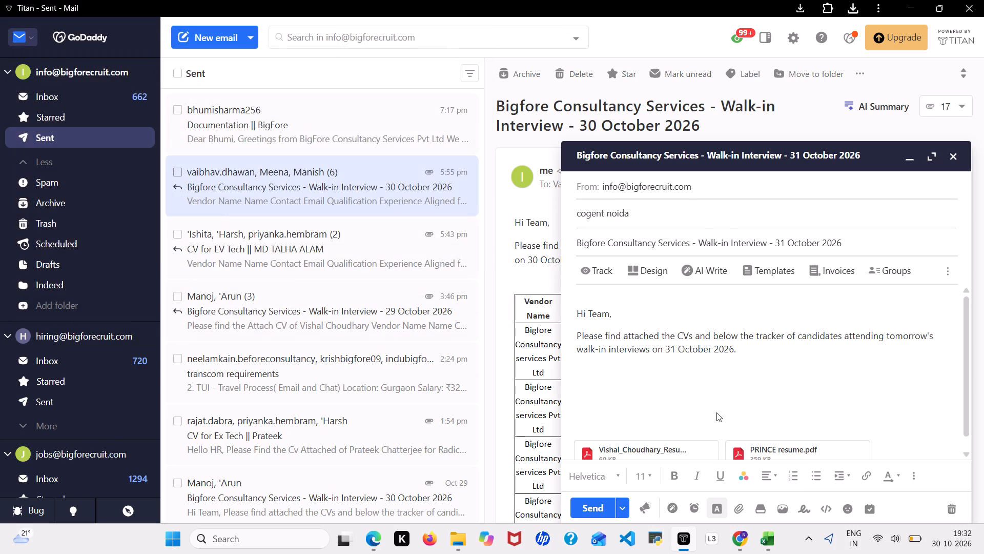
Attach the "Shubham Resume" PDF from the Downloads folder to the email.
{"action": "left_click", "coordinate": [737, 510]}
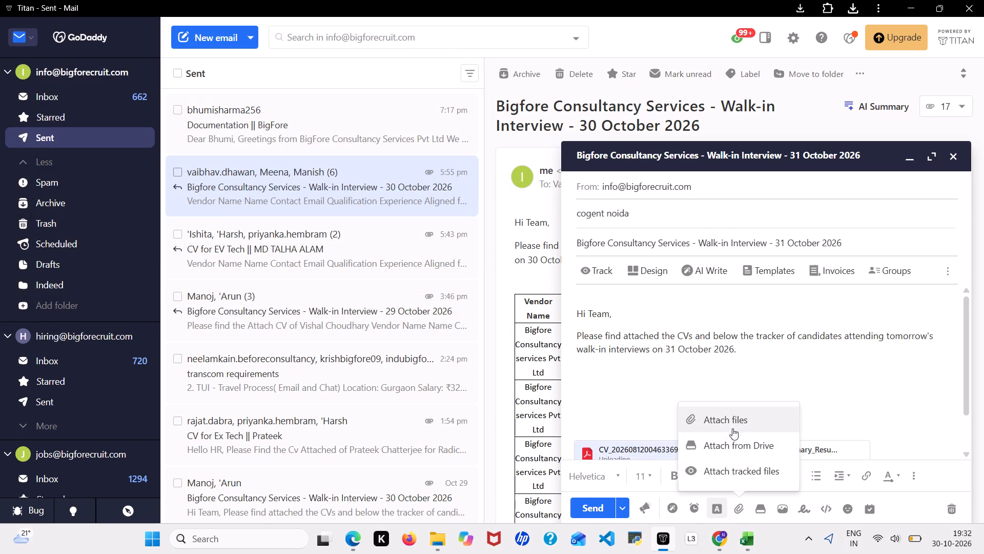
{"action": "left_click", "coordinate": [733, 423]}
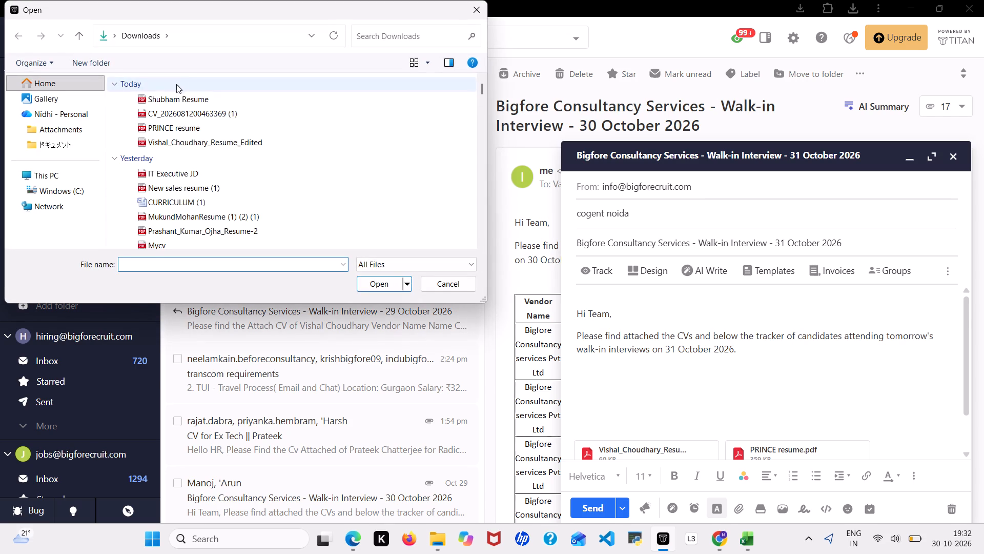
{"action": "left_click", "coordinate": [168, 97]}
{"action": "left_click", "coordinate": [375, 282]}
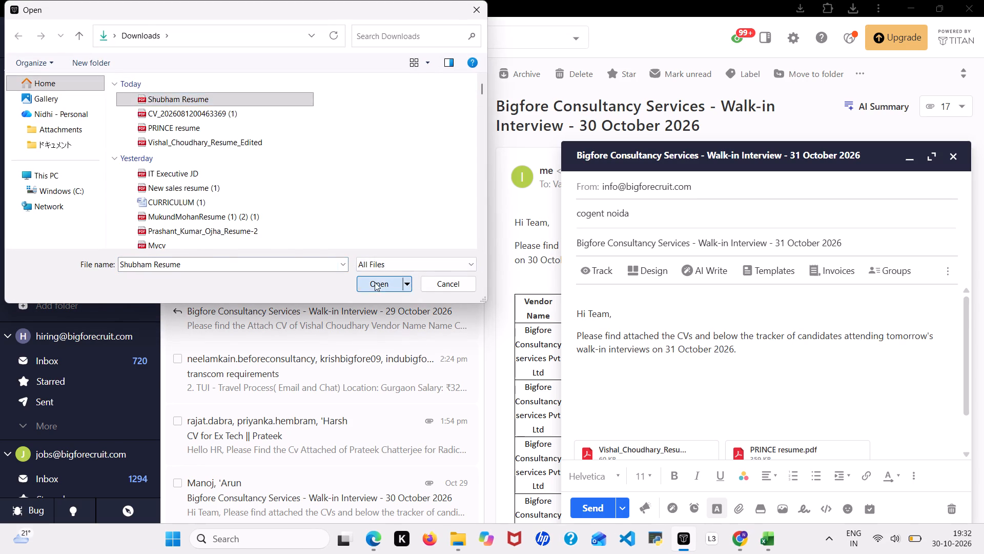
Look over the attached resumes and close the 31 October walk-in interview draft without sending it.
{"action": "scroll", "coordinate": [689, 369], "scroll_direction": "down", "scroll_amount": 1}
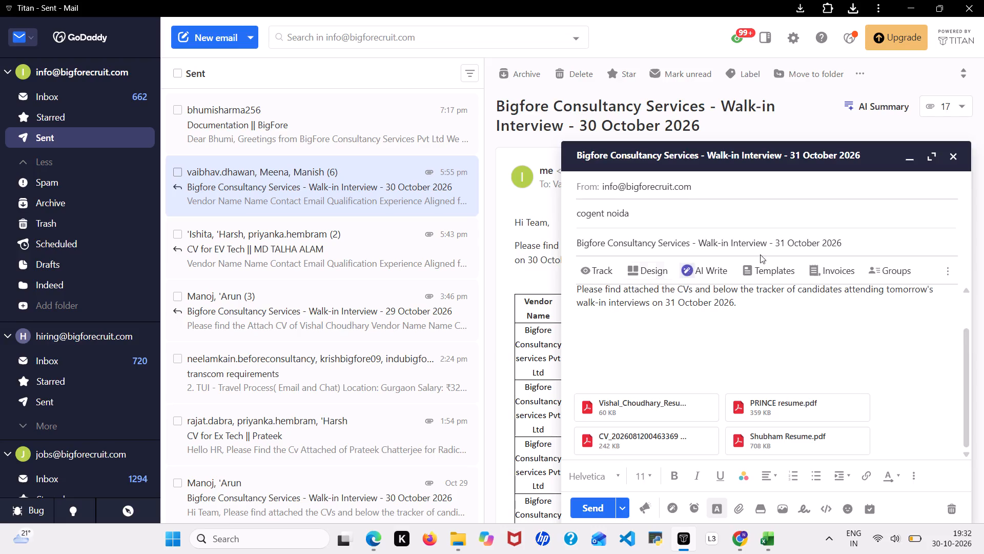
{"action": "left_click", "coordinate": [954, 159]}
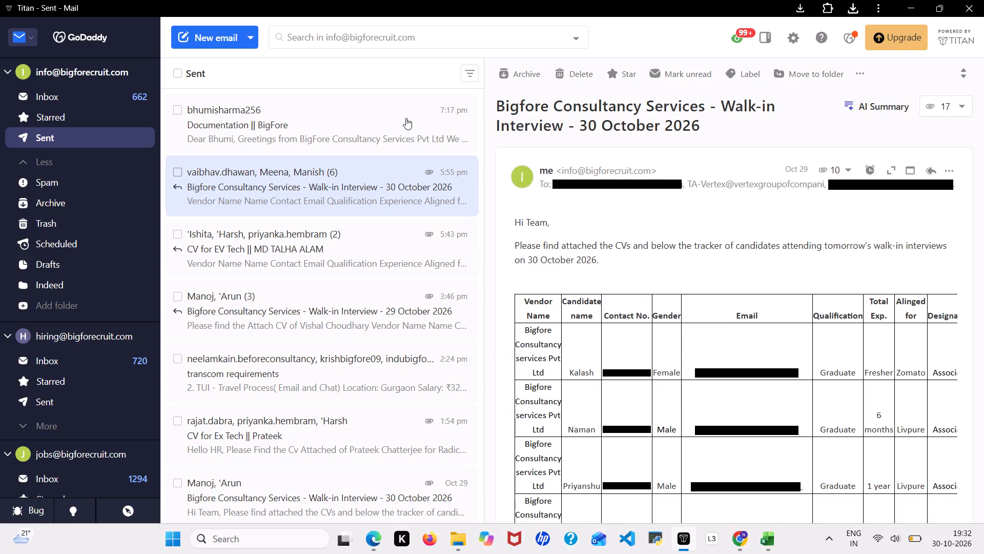
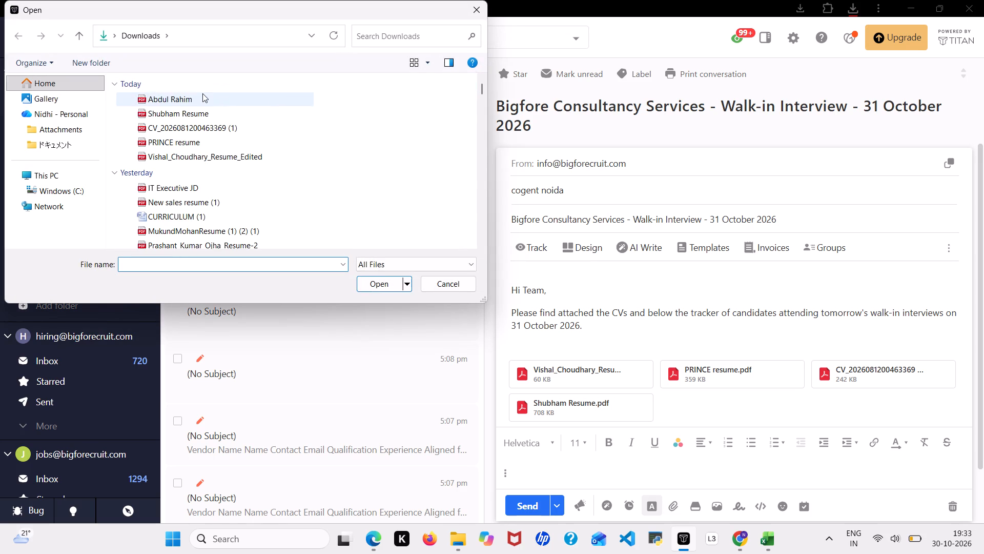
Attach the remaining candidate's PDF, the first file listed under Today in the Downloads folder, to the walk-in interview draft.
{"action": "left_click", "coordinate": [202, 93]}
{"action": "left_click", "coordinate": [374, 283]}
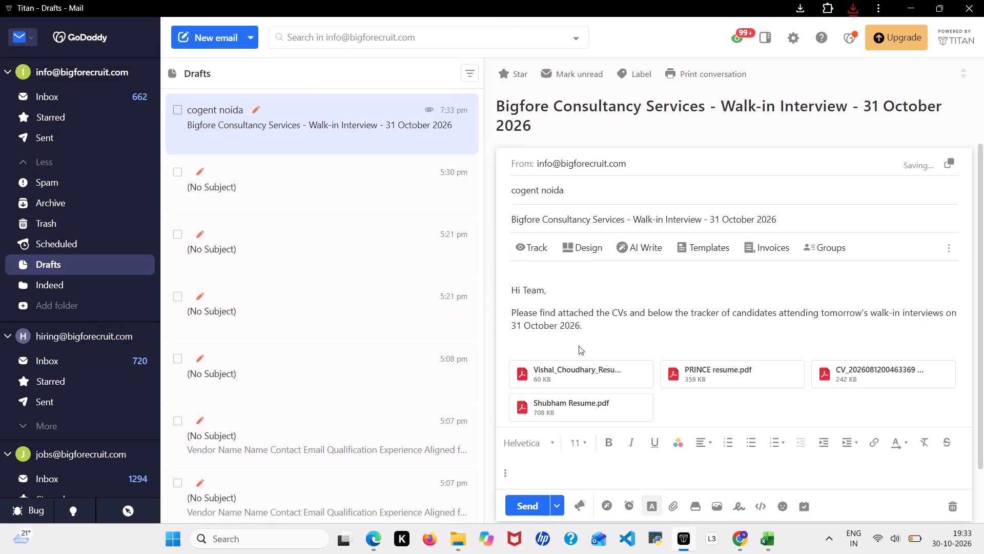
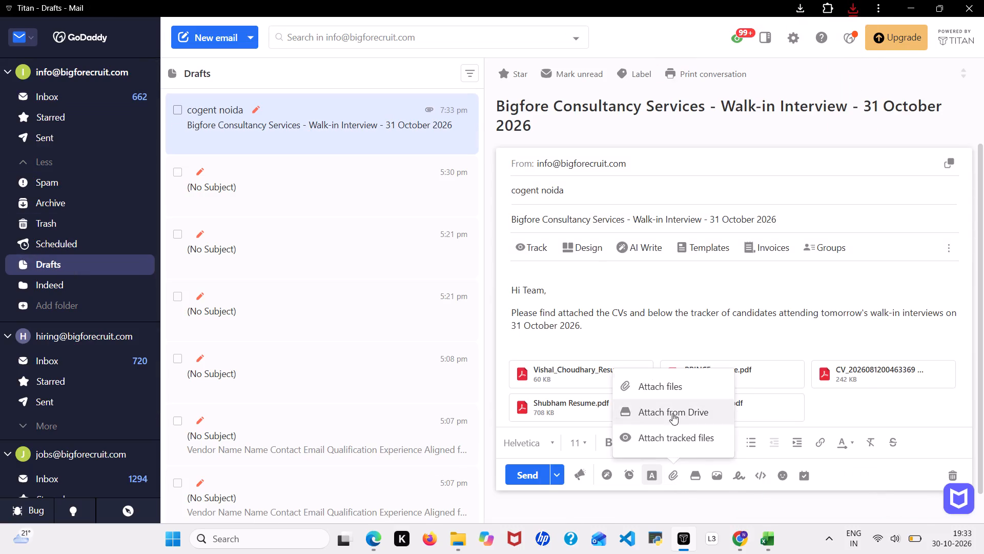
Attach the candidate CV ending in CV-1, the third PDF listed under Today in Downloads, to the walk-in interview draft.
{"action": "left_click", "coordinate": [675, 388]}
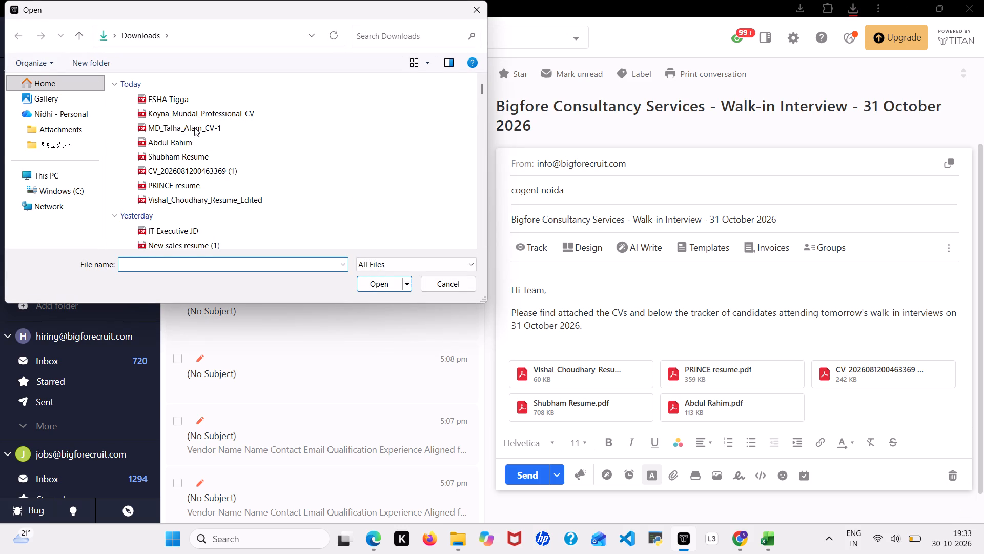
{"action": "left_click", "coordinate": [194, 127]}
{"action": "left_click", "coordinate": [389, 286]}
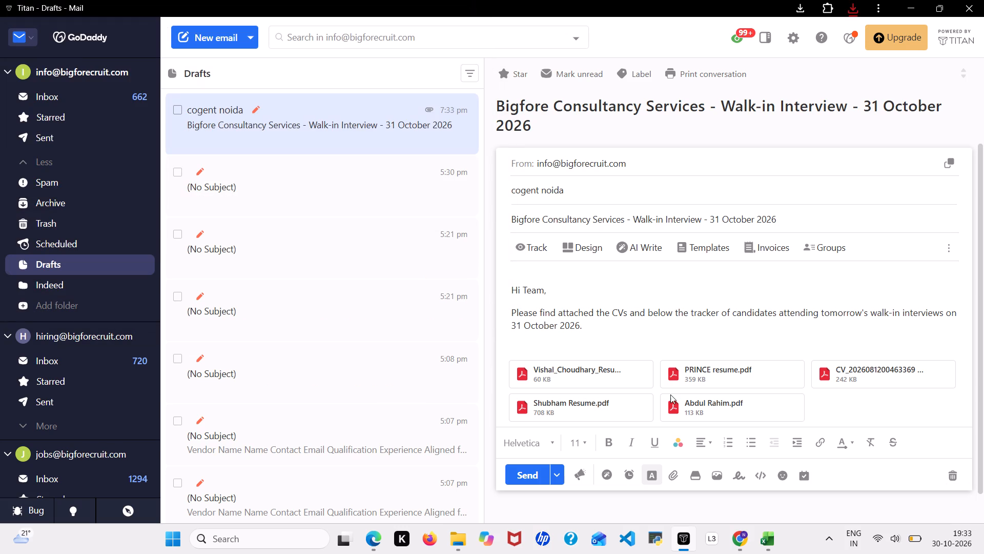
Attach the candidate's Professional_CV PDF, the second file listed under Today in Downloads, to the walk-in interview draft.
{"action": "left_click", "coordinate": [672, 478]}
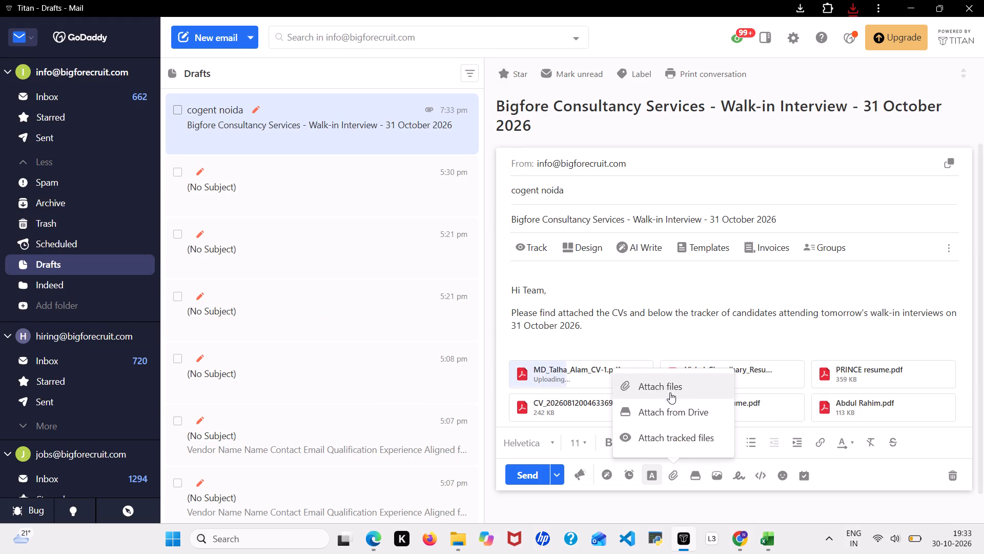
{"action": "left_click", "coordinate": [670, 386]}
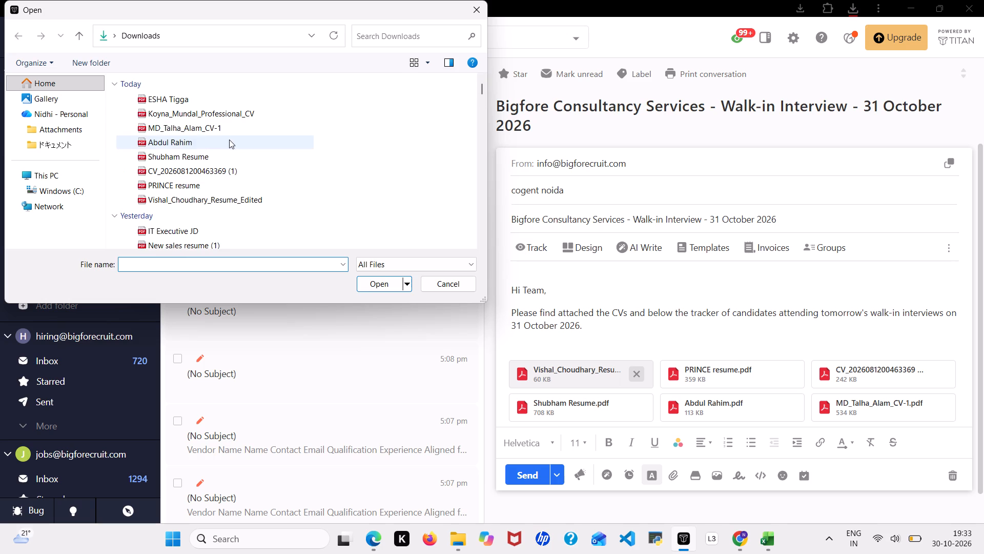
{"action": "left_click_drag", "start_coordinate": [206, 112], "coordinate": [387, 292]}
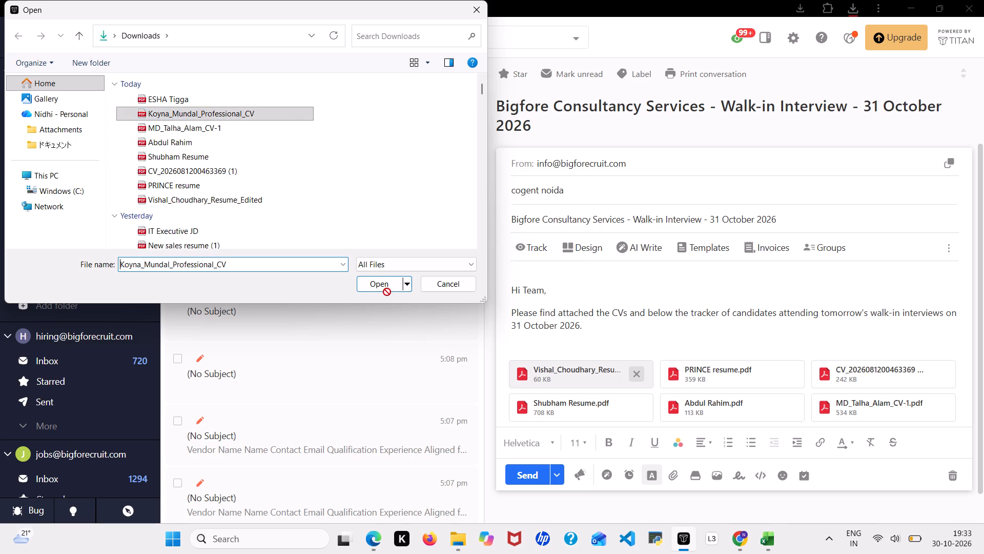
{"action": "left_click_drag", "start_coordinate": [387, 292], "coordinate": [386, 288]}
{"action": "left_click", "coordinate": [386, 288]}
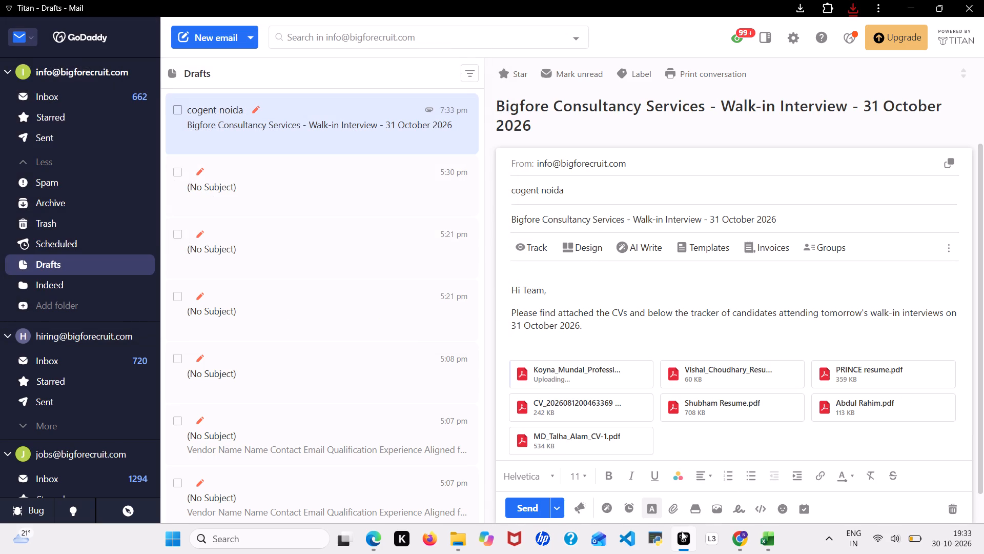
Open the file selection in Downloads for attaching another candidate's CV to the walk-in interview draft.
{"action": "left_click", "coordinate": [673, 507]}
{"action": "left_click", "coordinate": [674, 425]}
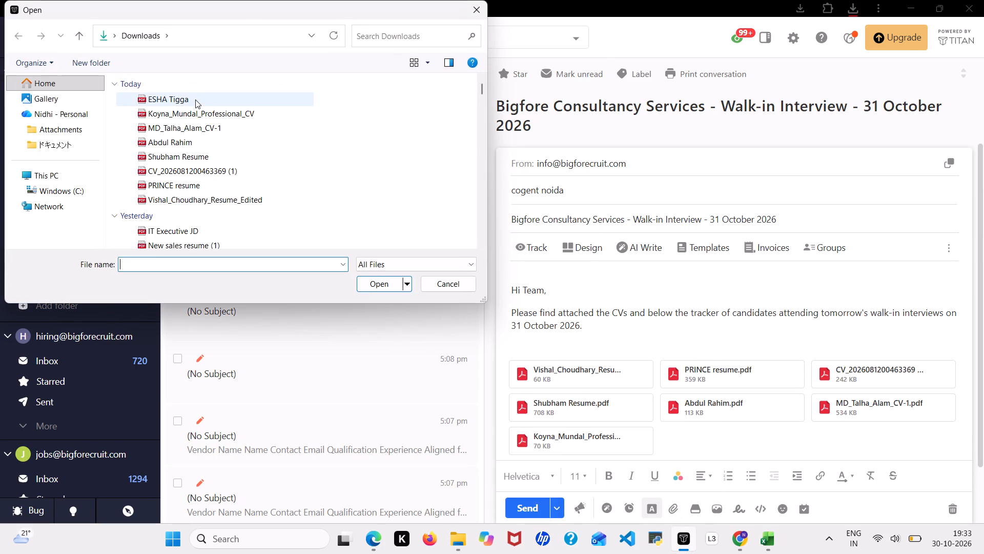
Attach the candidate's PDF listed first under Today in the Downloads folder to the walk-in interview draft.
{"action": "left_click", "coordinate": [195, 100]}
{"action": "left_click", "coordinate": [387, 286]}
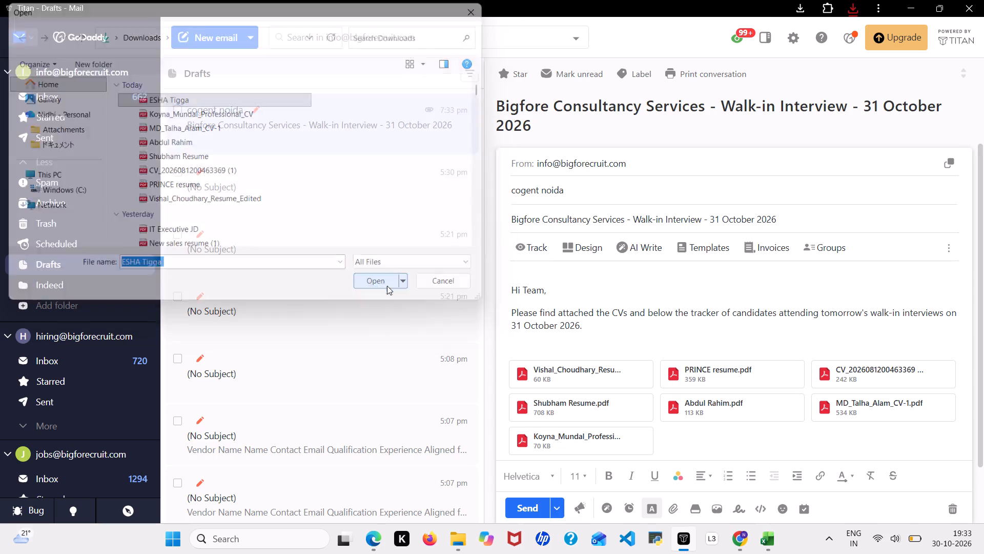
{"action": "scroll", "coordinate": [621, 358], "scroll_direction": "down", "scroll_amount": 1}
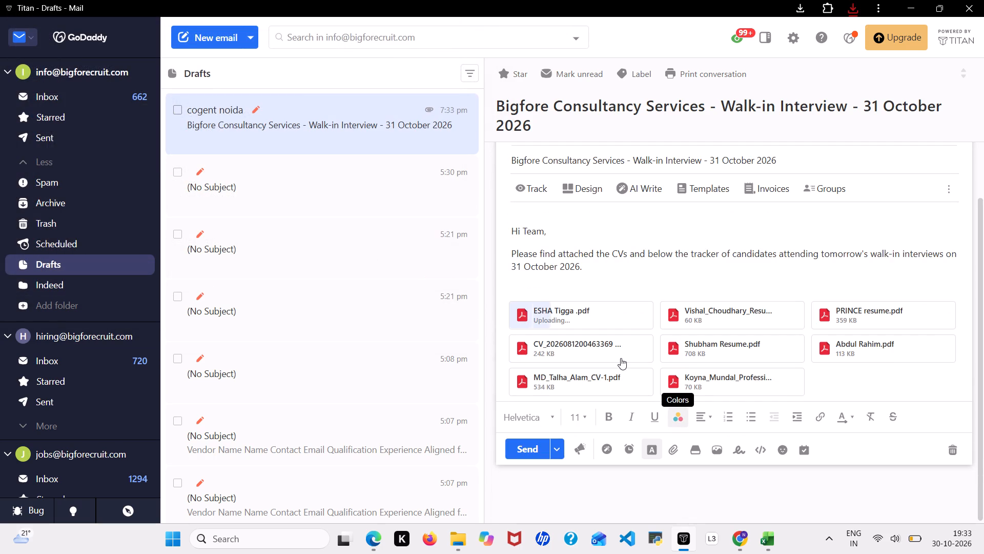
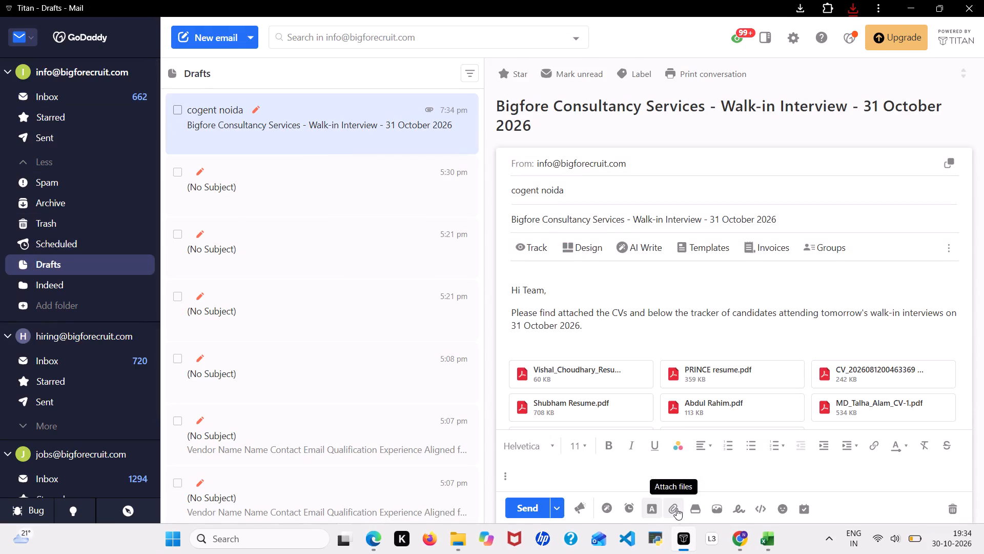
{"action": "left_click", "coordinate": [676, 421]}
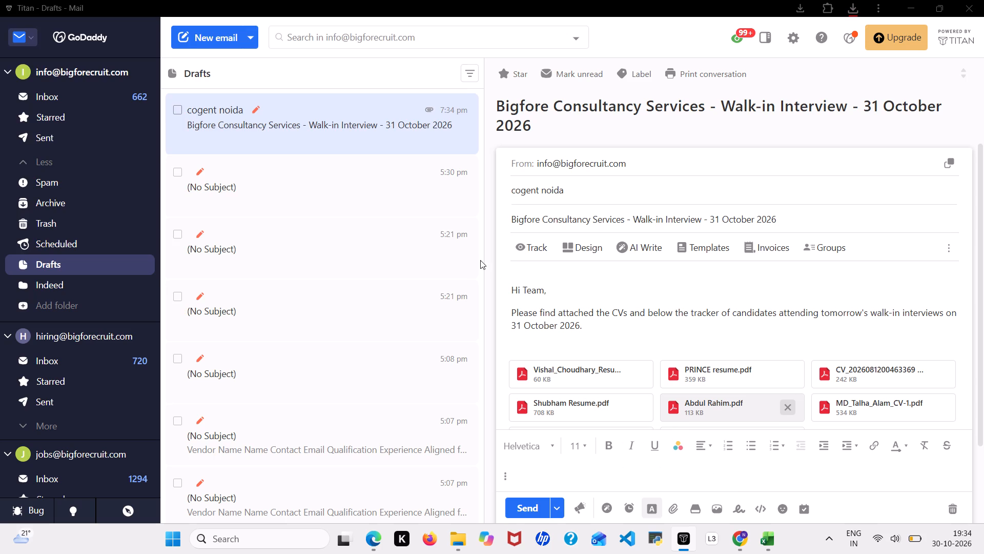
Attach the file WhatsApp Image 2026-10-26 at 1.11.48 AM (2) from Downloads to the walk-in interview draft.
{"action": "left_click", "coordinate": [203, 95]}
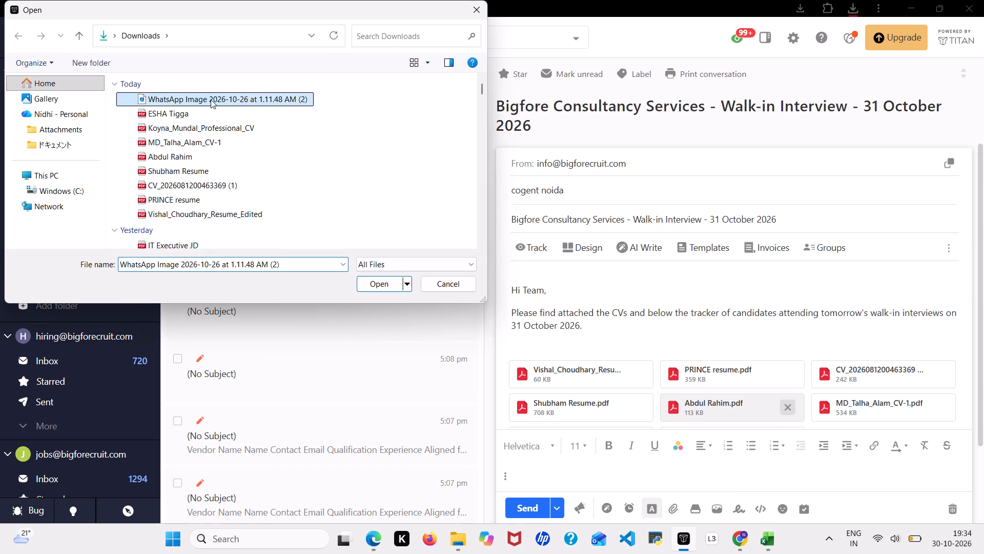
{"action": "left_click", "coordinate": [378, 279]}
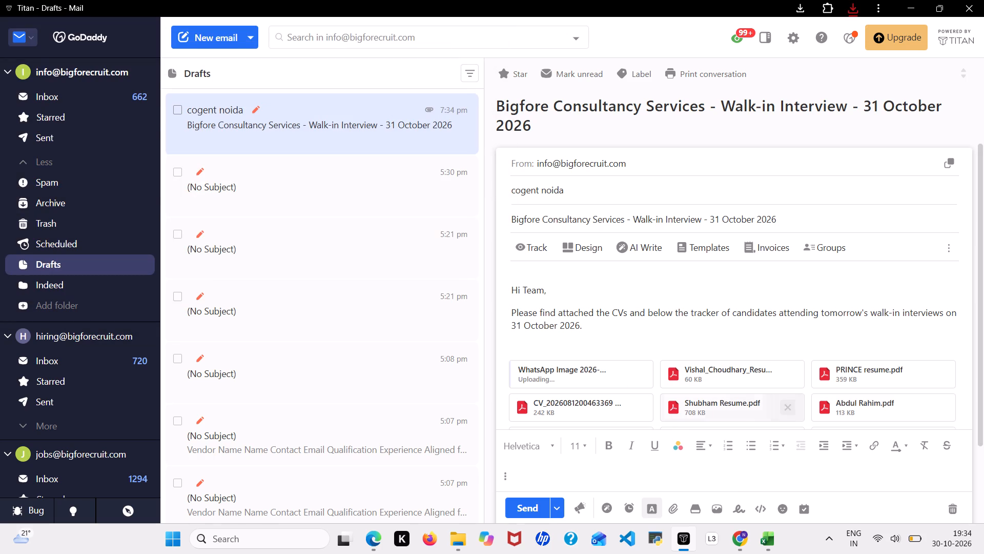
Search Downloads for "ie" and attach the resume PDF with iEnergizer_Nov2024_Sep2026-1 in its name to the walk-in interview draft.
{"action": "left_click", "coordinate": [676, 511]}
{"action": "left_click", "coordinate": [667, 422]}
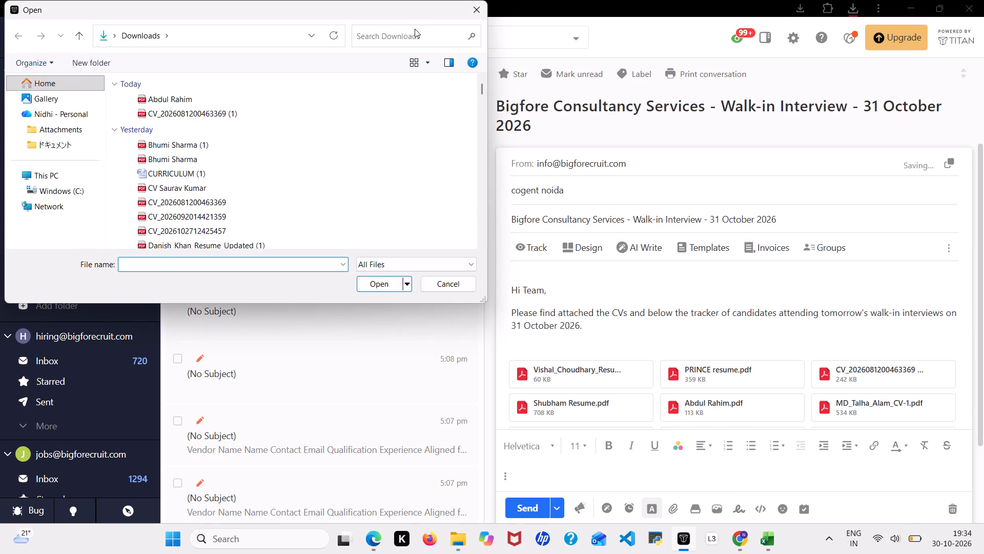
{"action": "left_click", "coordinate": [415, 29]}
{"action": "left_click", "coordinate": [415, 29]}
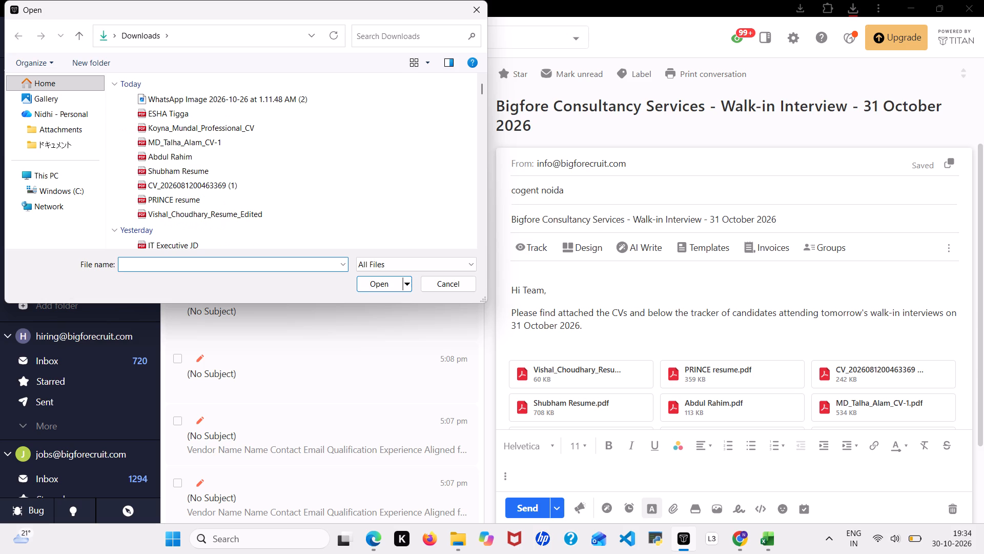
{"action": "left_click", "coordinate": [398, 35]}
{"action": "type", "text": "ie"}
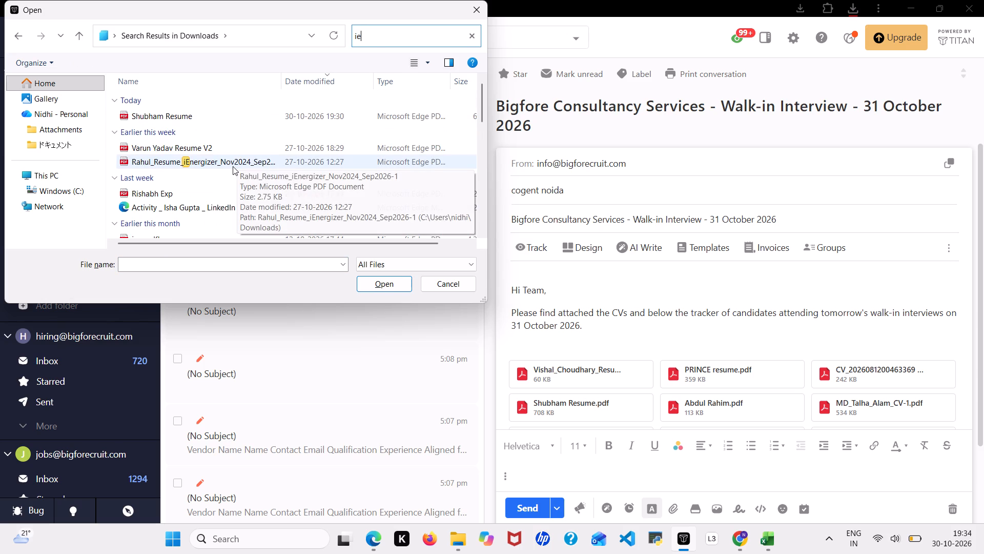
{"action": "left_click", "coordinate": [233, 166]}
{"action": "left_click", "coordinate": [400, 282]}
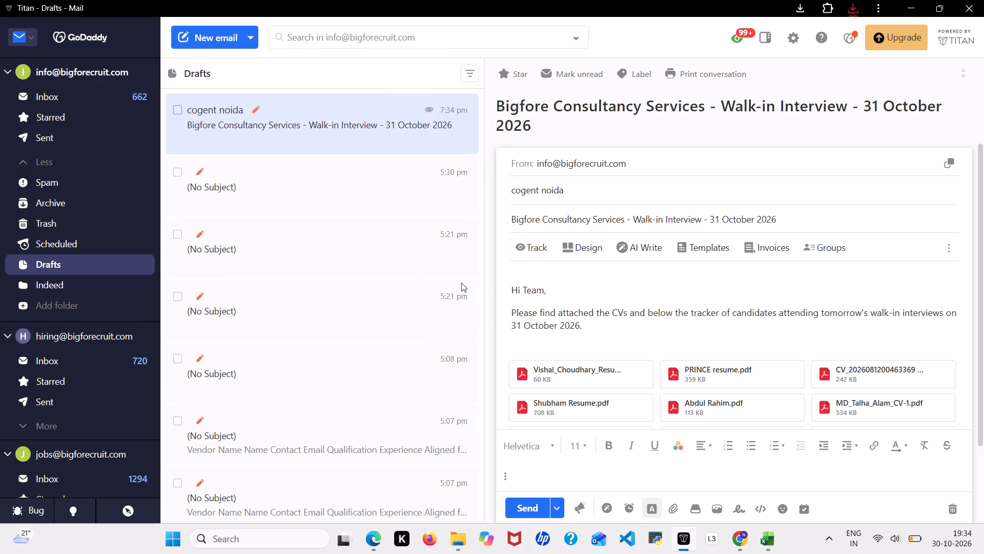
{"action": "scroll", "coordinate": [617, 311], "scroll_direction": "down", "scroll_amount": 1}
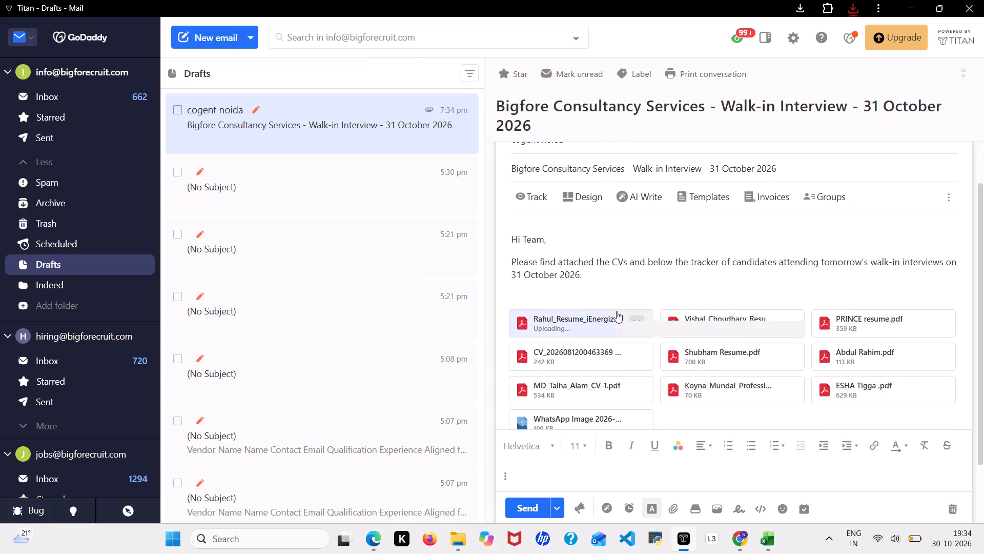
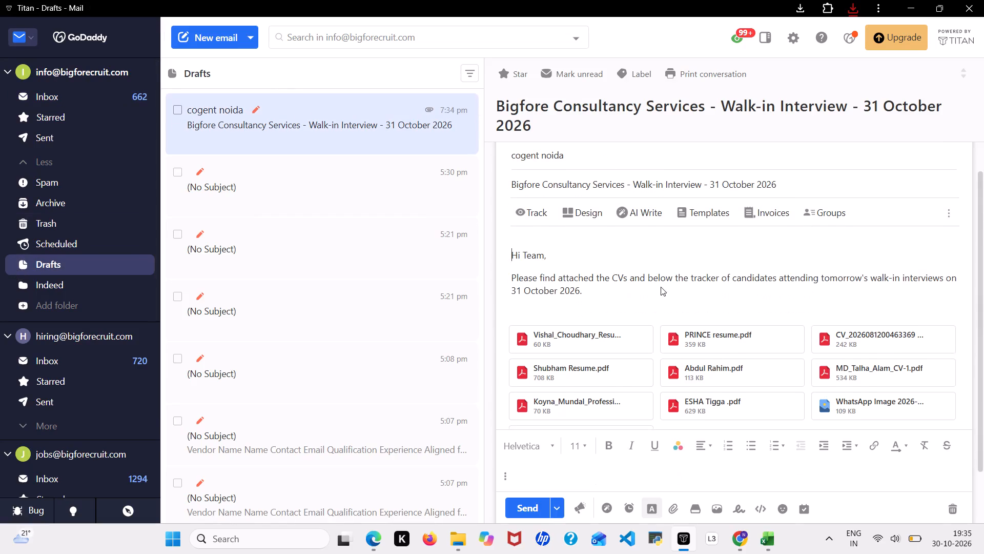
Check the draft's attached CVs against the Cogent Noida Daily tracker, and look over the candidates in the Vertex candidate tracker.
{"action": "scroll", "coordinate": [661, 287], "scroll_direction": "down", "scroll_amount": 1}
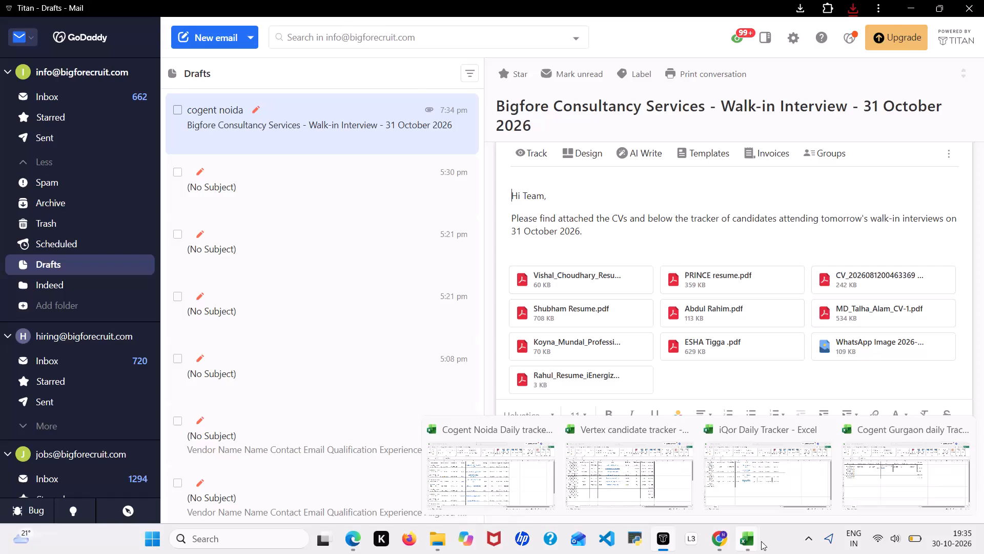
{"action": "left_click", "coordinate": [495, 427]}
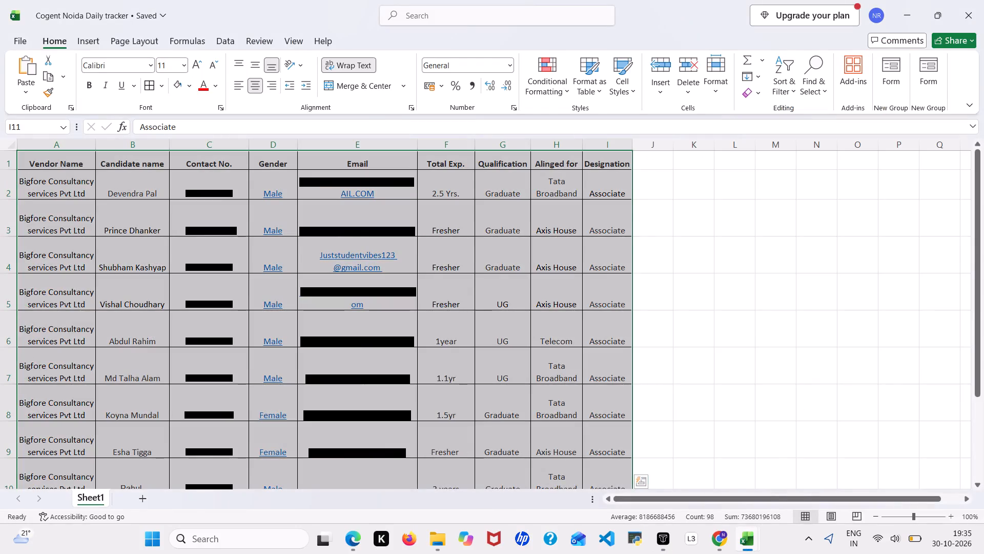
{"action": "scroll", "coordinate": [561, 385], "scroll_direction": "down", "scroll_amount": 1}
{"action": "scroll", "coordinate": [300, 386], "scroll_direction": "up", "scroll_amount": 1}
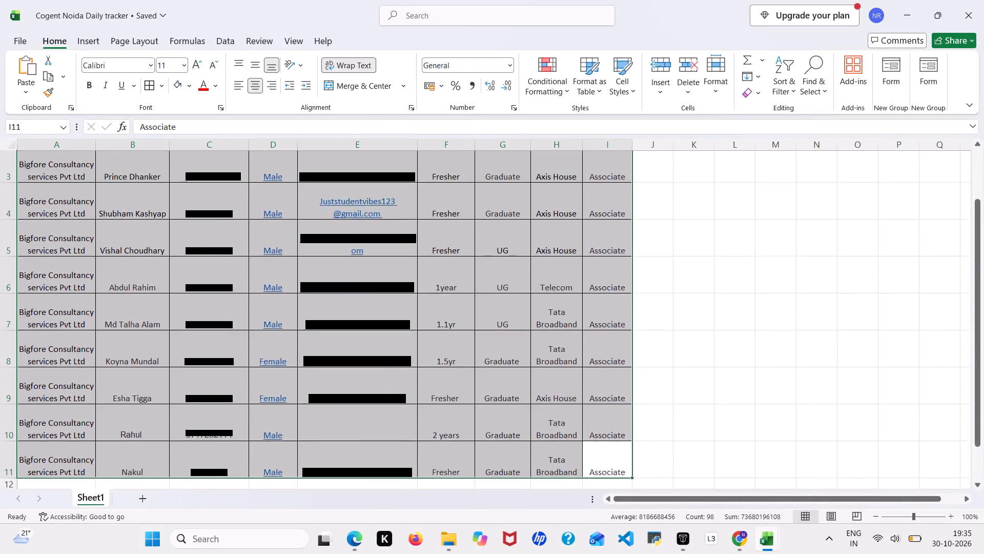
{"action": "scroll", "coordinate": [300, 386], "scroll_direction": "up", "scroll_amount": 1}
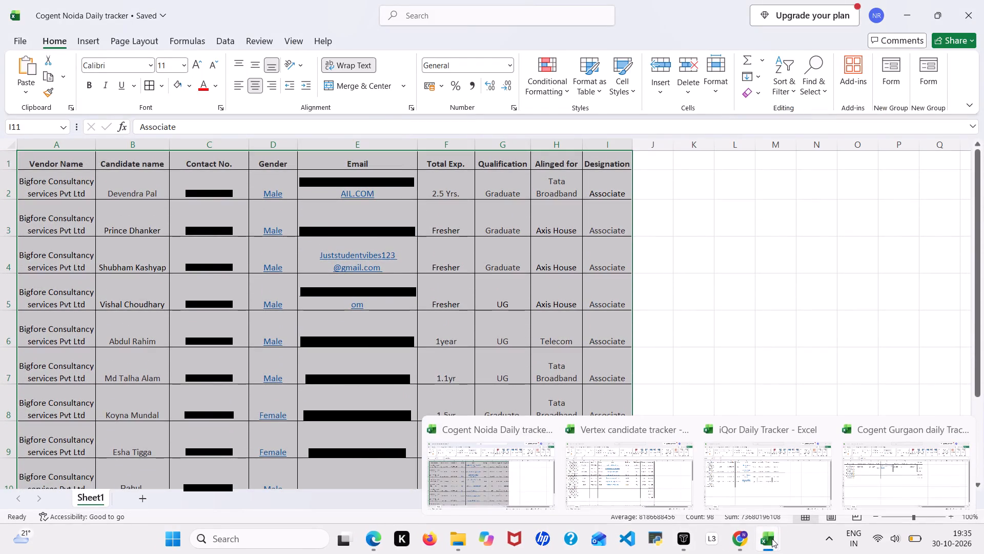
{"action": "left_click", "coordinate": [663, 483]}
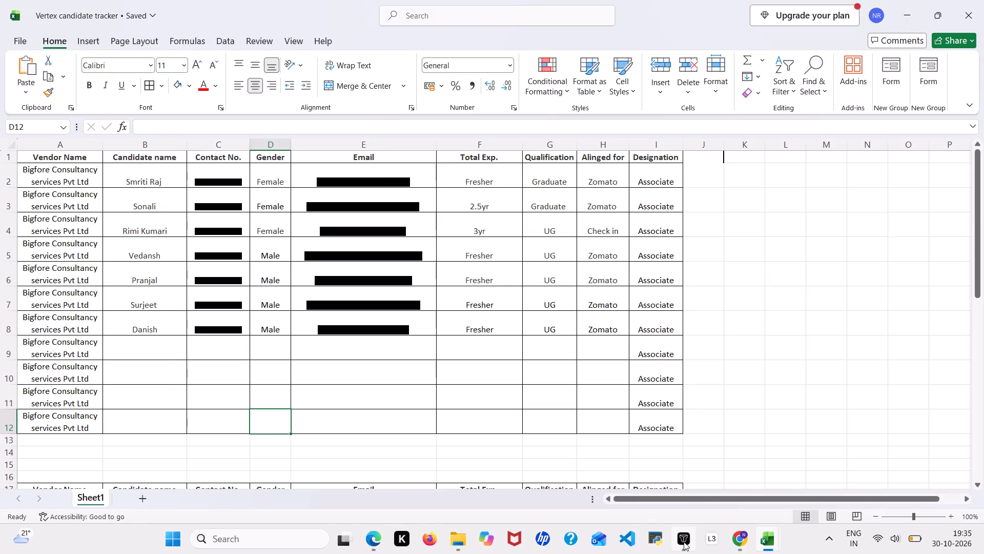
{"action": "left_click", "coordinate": [686, 453]}
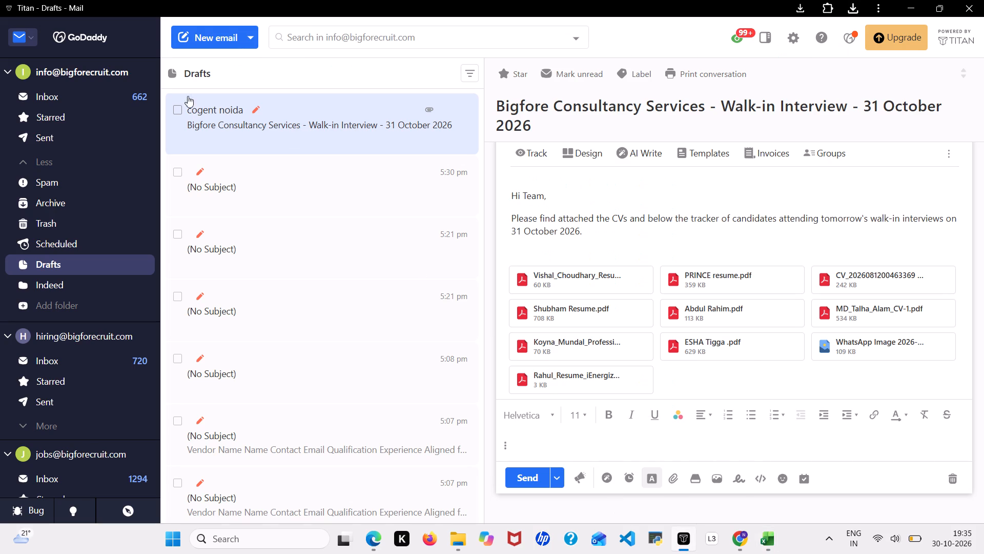
Start a new email and reuse the Cogent Noida draft's subject, "Bigfore Consultancy Services - Walk-in Interview - 31 October 2026".
{"action": "left_click", "coordinate": [211, 43]}
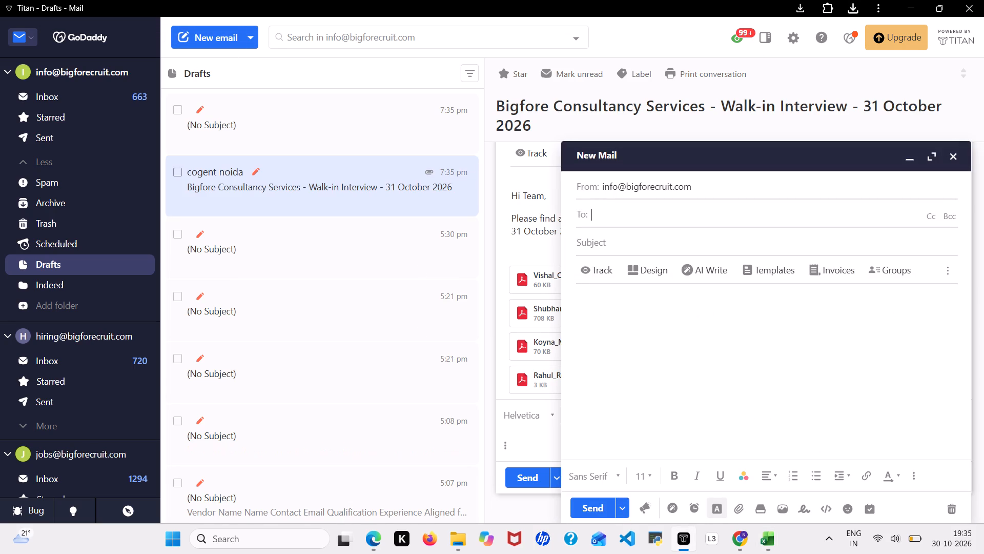
{"action": "left_click_drag", "start_coordinate": [499, 105], "coordinate": [531, 128]}
{"action": "key", "text": "ctrl+c"}
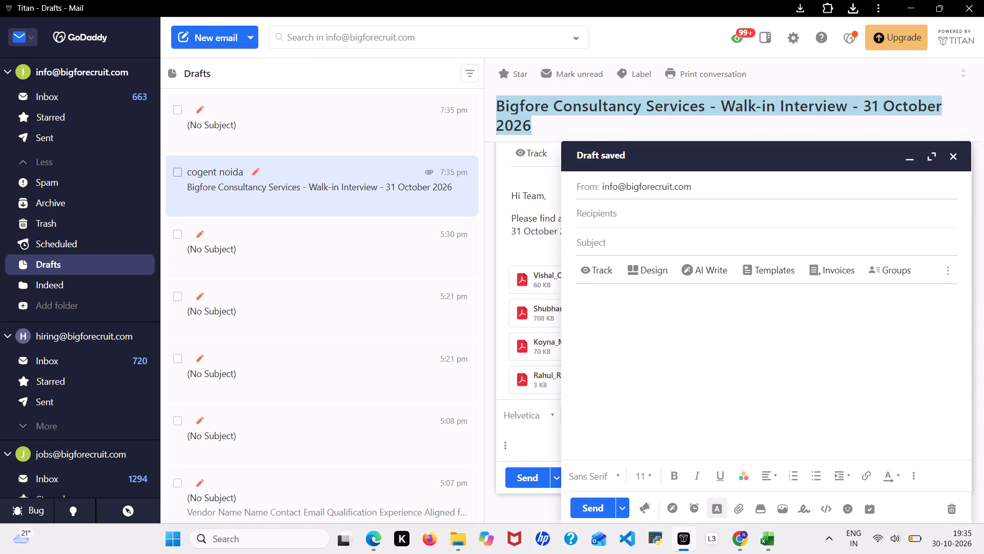
{"action": "left_click", "coordinate": [604, 243]}
{"action": "key", "text": "ctrl+v"}
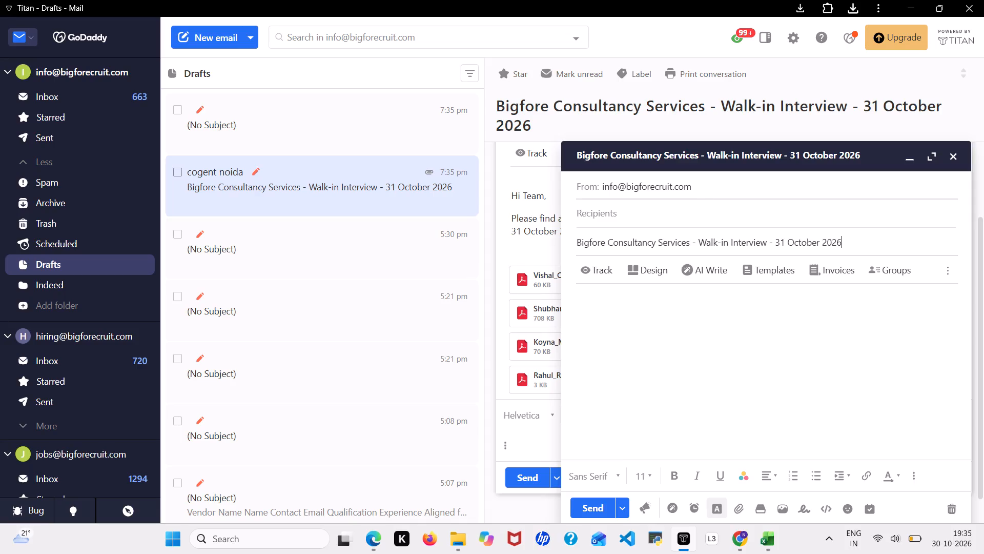
Copy the greeting and the CVs-and-tracker sentence from the Cogent Noida draft into the new email's body.
{"action": "left_click_drag", "start_coordinate": [511, 196], "coordinate": [651, 250]}
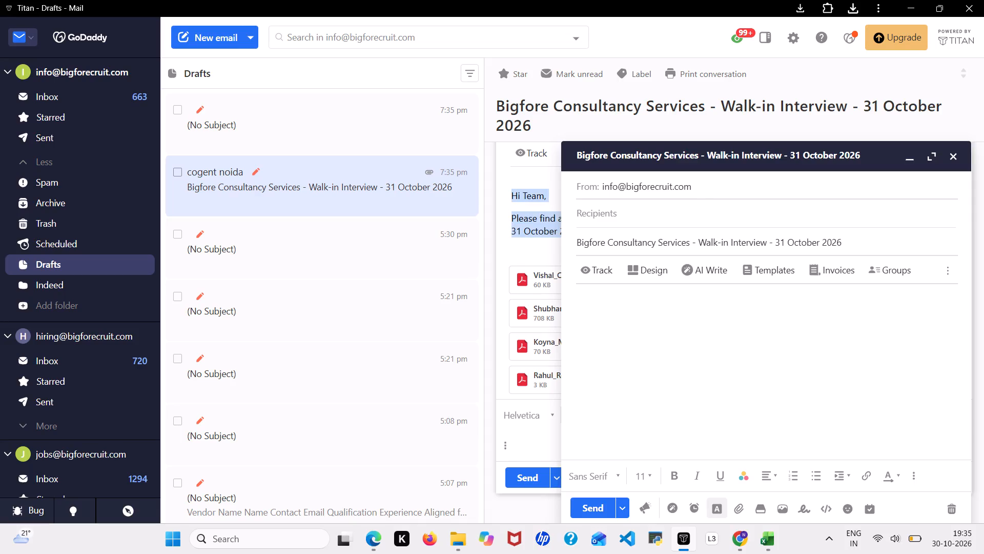
{"action": "key", "text": "ctrl+c"}
{"action": "left_click", "coordinate": [568, 314]}
{"action": "key", "text": "ctrl+v"}
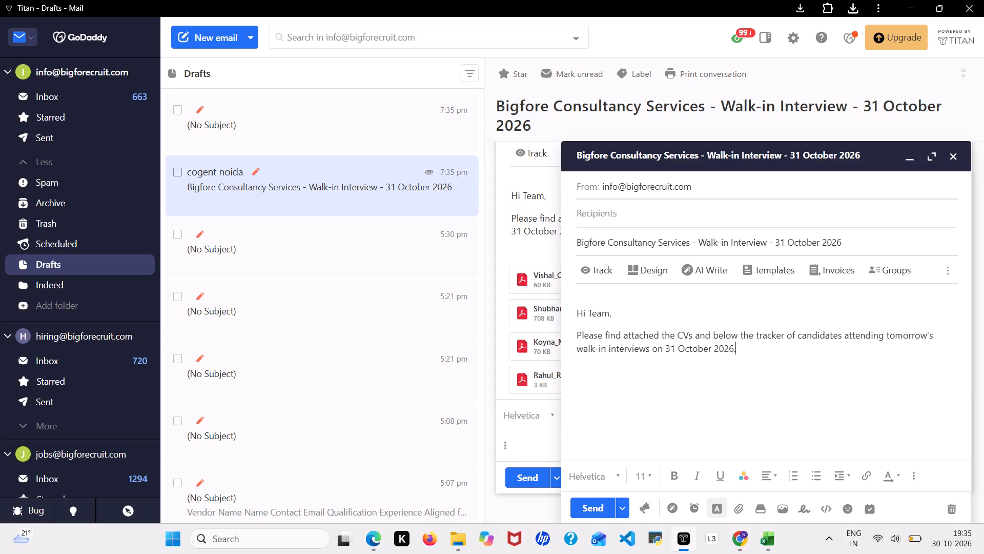
Look up "vertex" among the contacts for the new email's recipient.
{"action": "left_click", "coordinate": [610, 214]}
{"action": "type", "text": "vert"}
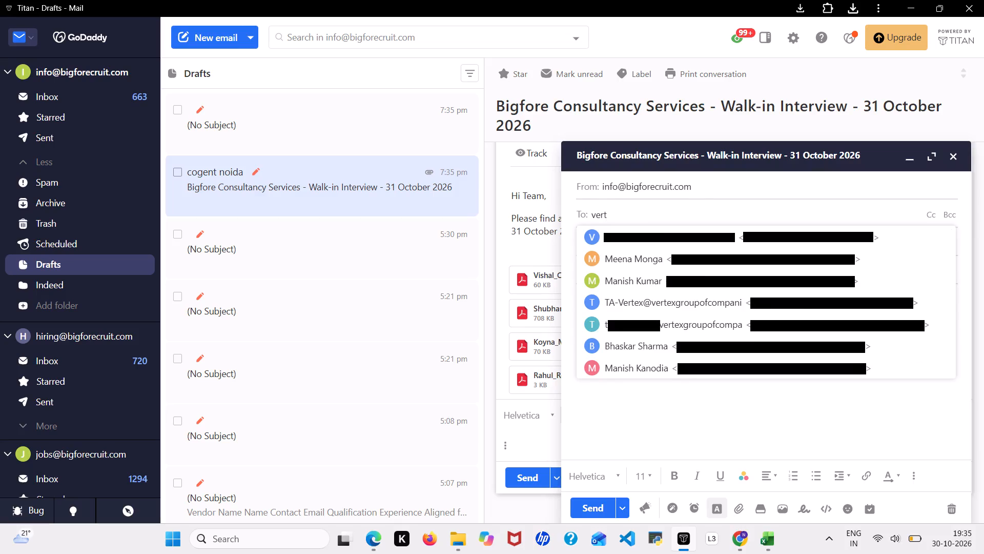
{"action": "type", "text": "ex"}
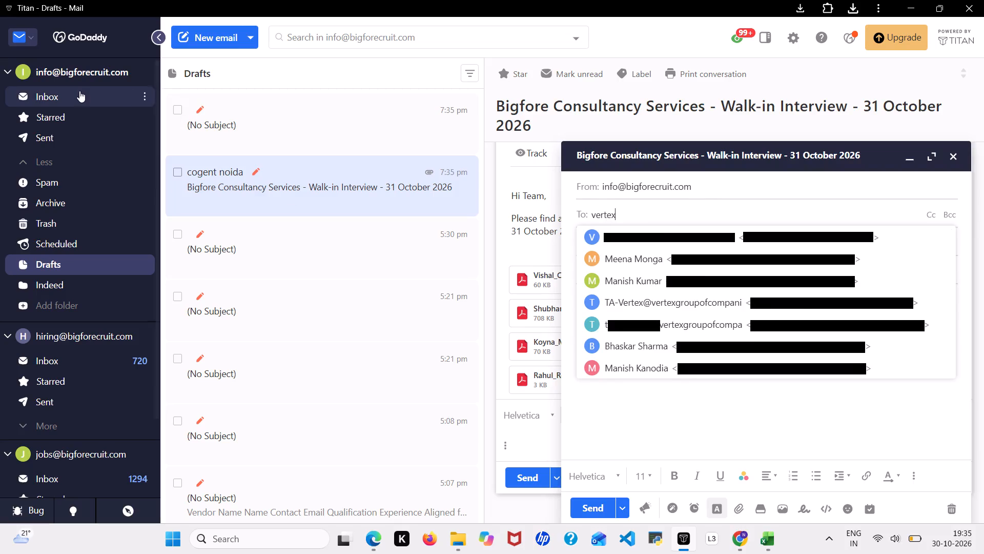
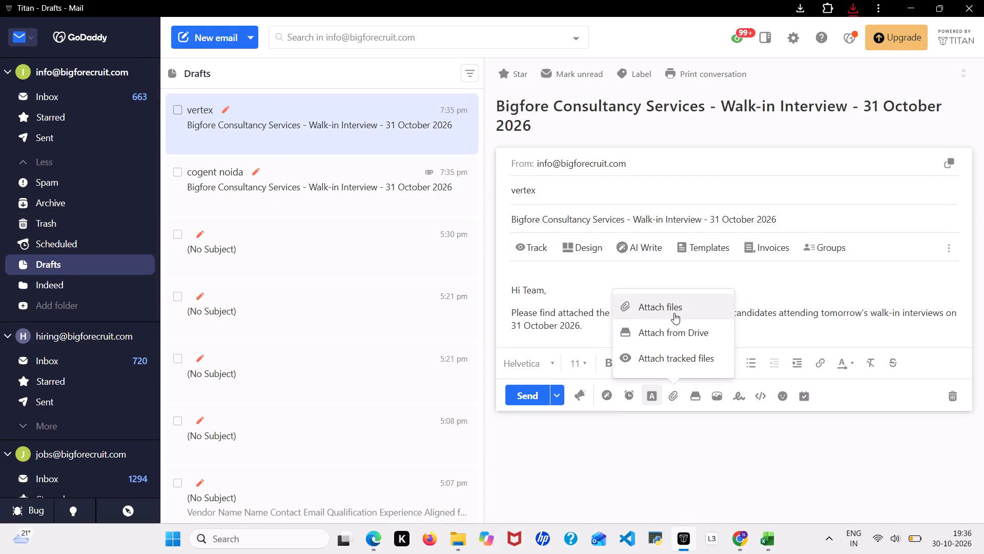
Attach Vedansh's resume and Pranjal's repaired CV from the Downloads folder to the Vertex draft.
{"action": "left_click", "coordinate": [674, 312]}
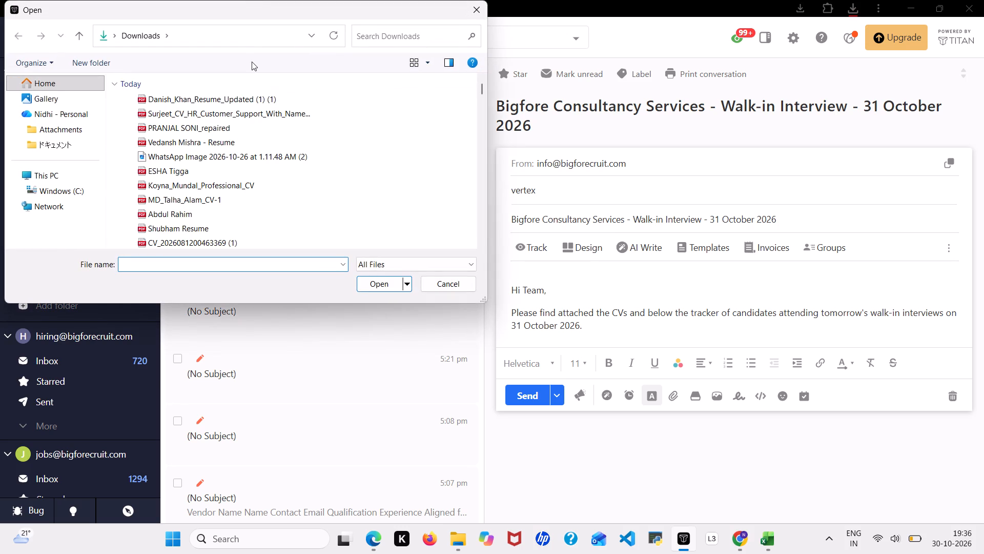
{"action": "left_click", "coordinate": [187, 140]}
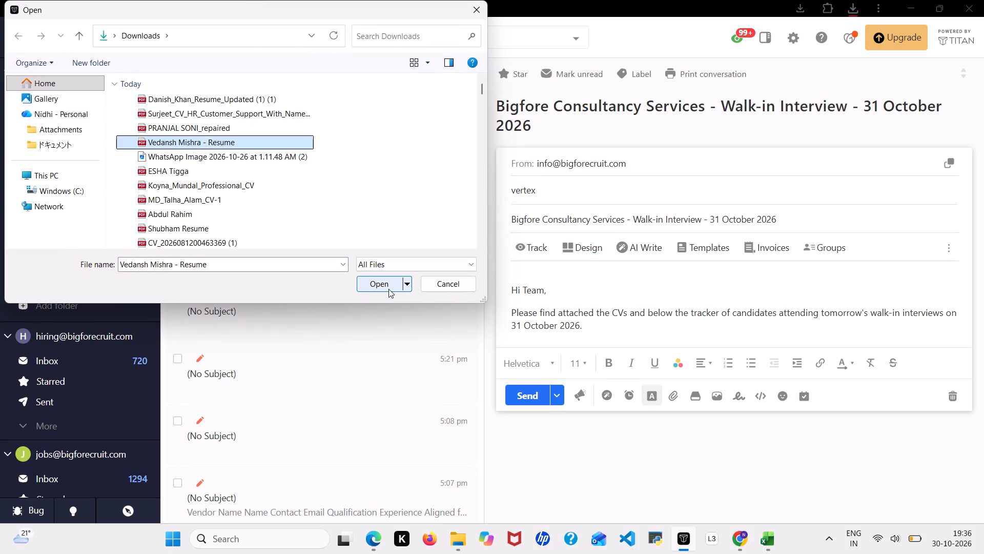
{"action": "left_click", "coordinate": [388, 289]}
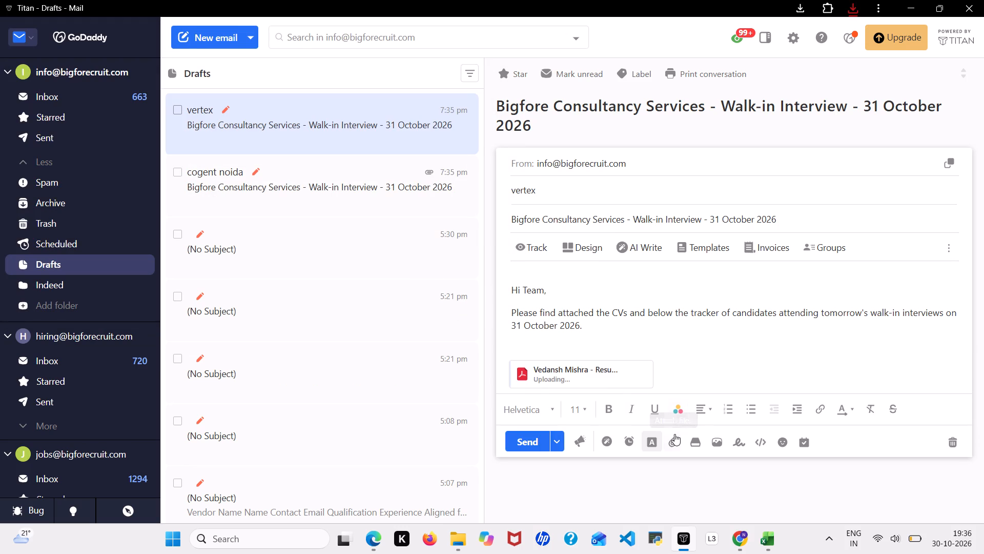
{"action": "left_click", "coordinate": [674, 435]}
{"action": "left_click", "coordinate": [673, 353]}
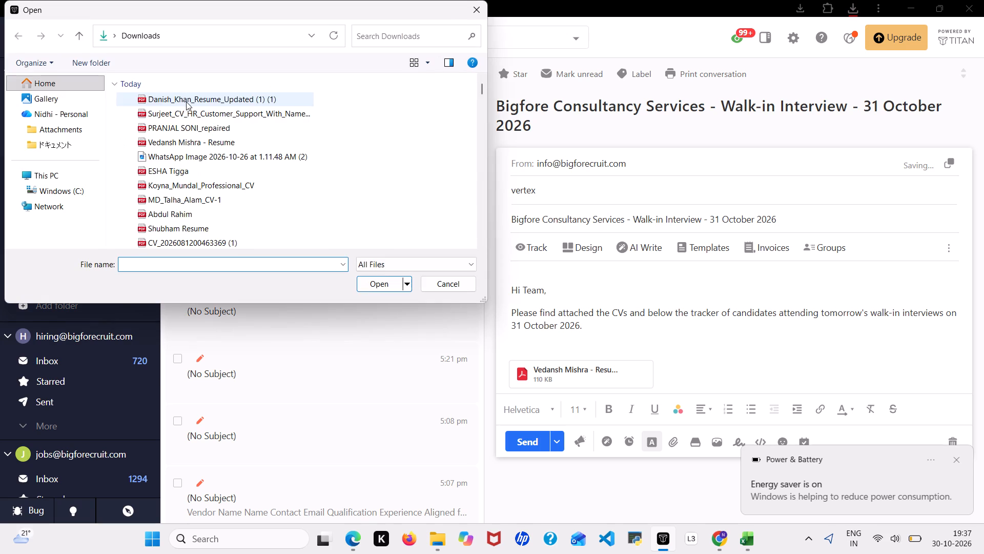
{"action": "left_click", "coordinate": [182, 125]}
{"action": "left_click", "coordinate": [380, 284]}
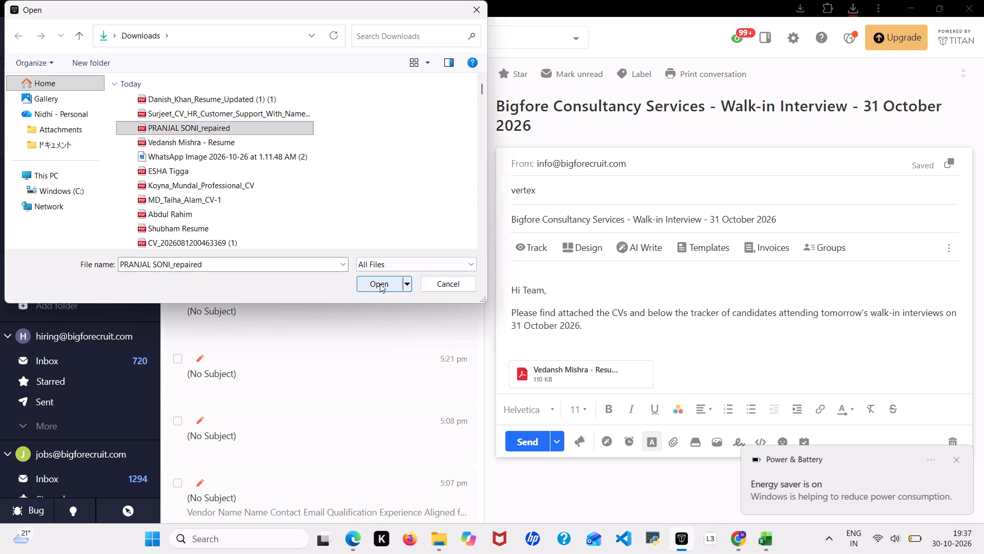
Attach Surjeet's HR customer support CV and Danish's updated resume from the Downloads folder to the Vertex draft.
{"action": "left_click", "coordinate": [676, 441]}
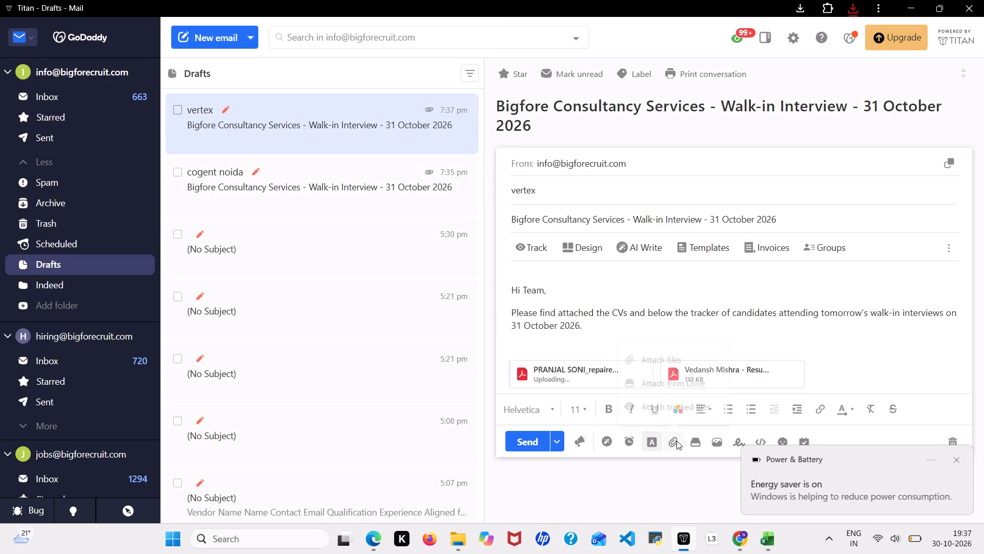
{"action": "left_click", "coordinate": [679, 353]}
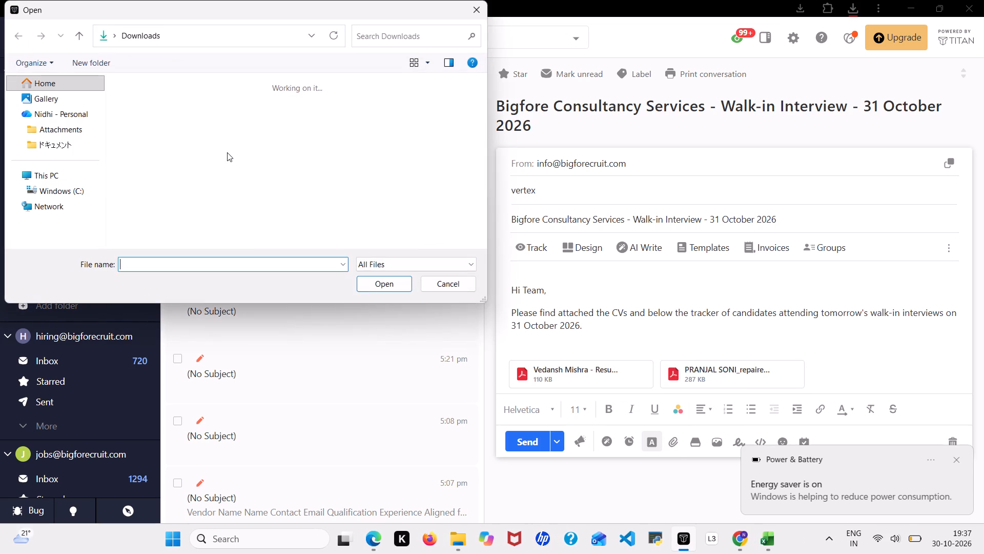
{"action": "left_click", "coordinate": [180, 118]}
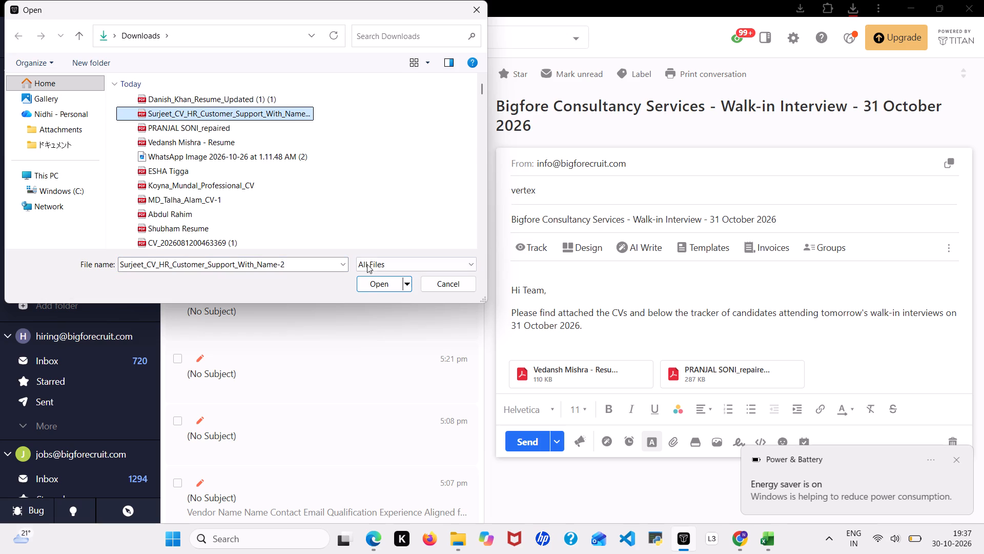
{"action": "left_click", "coordinate": [375, 280]}
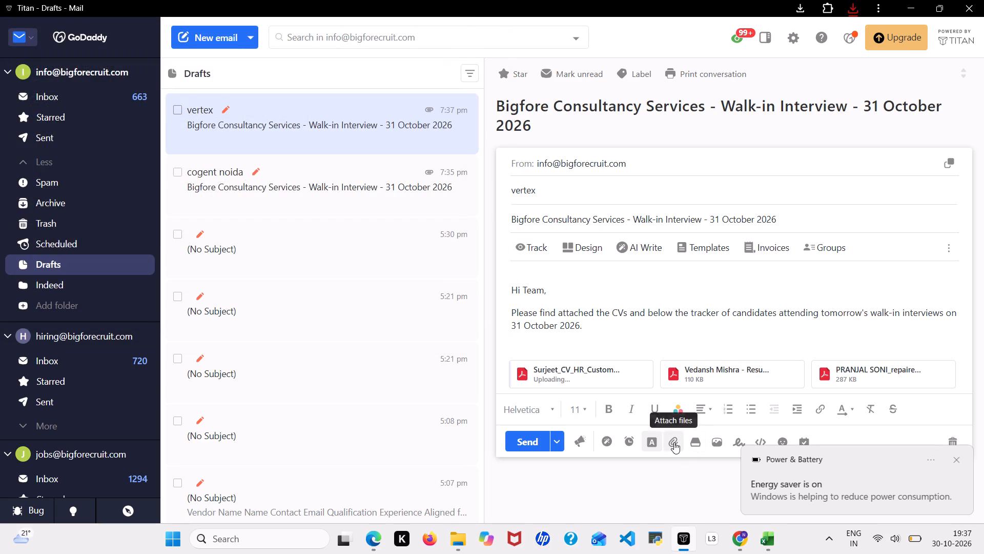
{"action": "left_click", "coordinate": [674, 442]}
{"action": "left_click", "coordinate": [681, 353]}
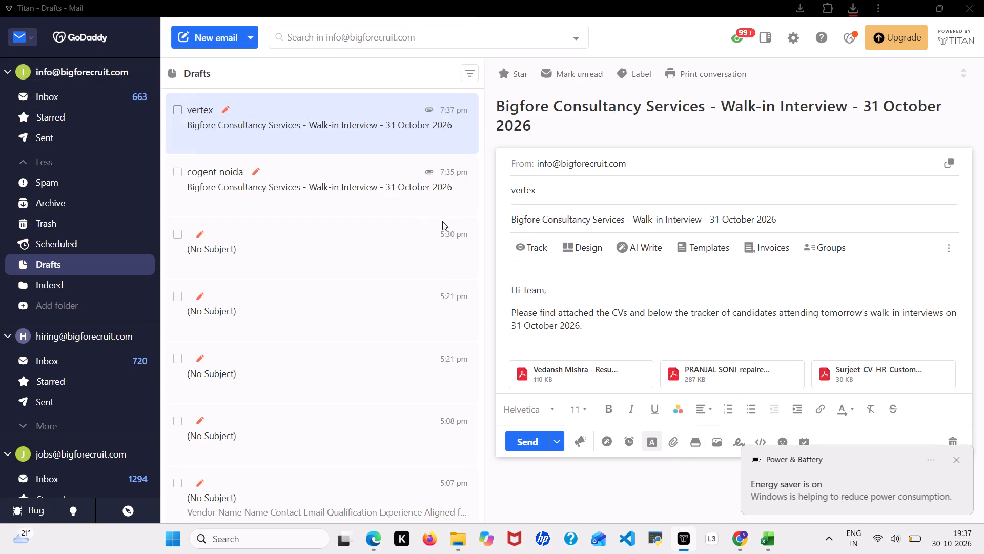
{"action": "left_click", "coordinate": [184, 101]}
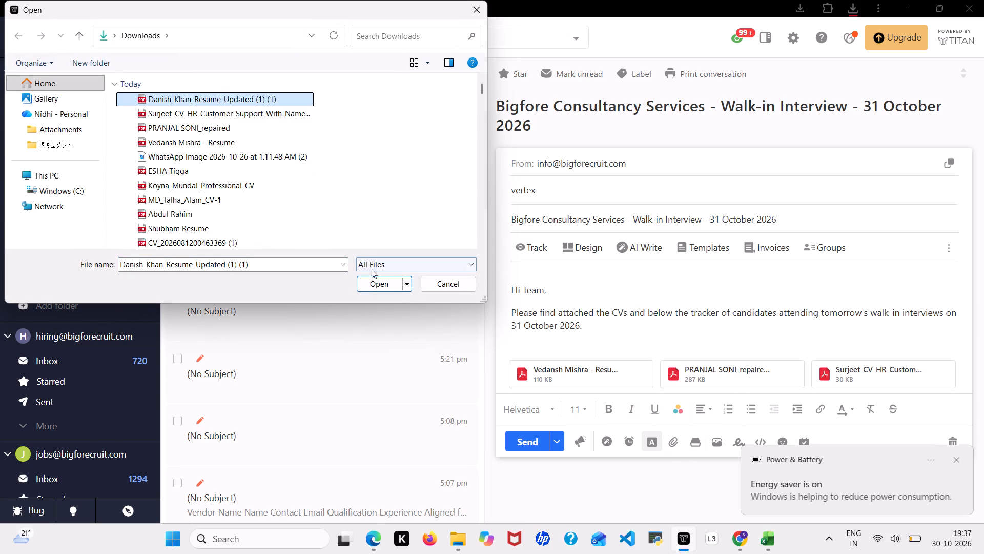
{"action": "left_click", "coordinate": [378, 275]}
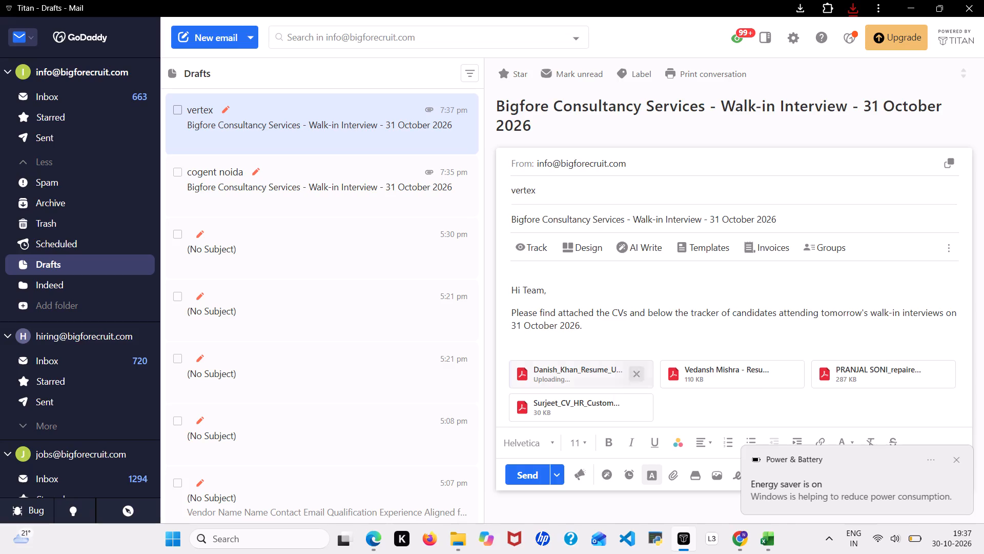
{"action": "scroll", "coordinate": [617, 327], "scroll_direction": "down", "scroll_amount": 1}
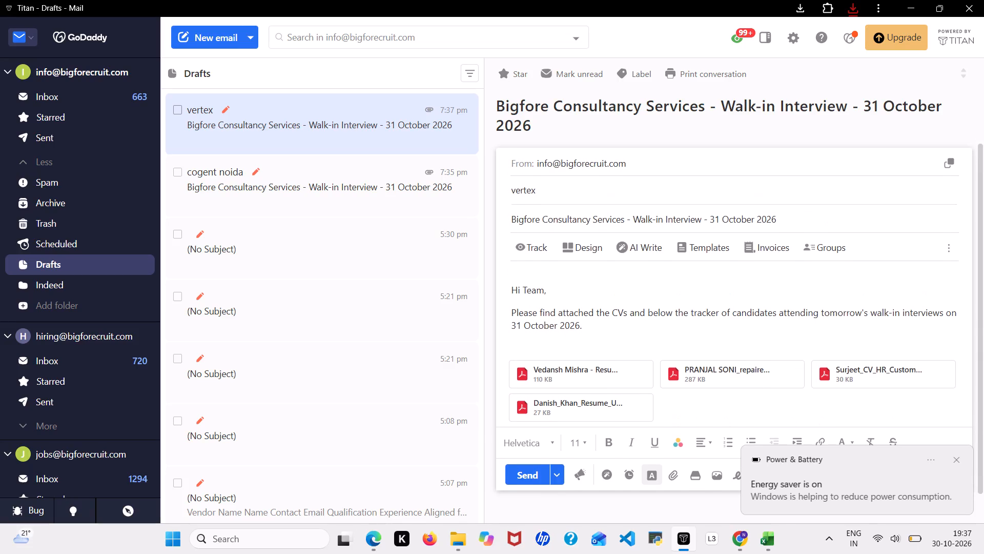
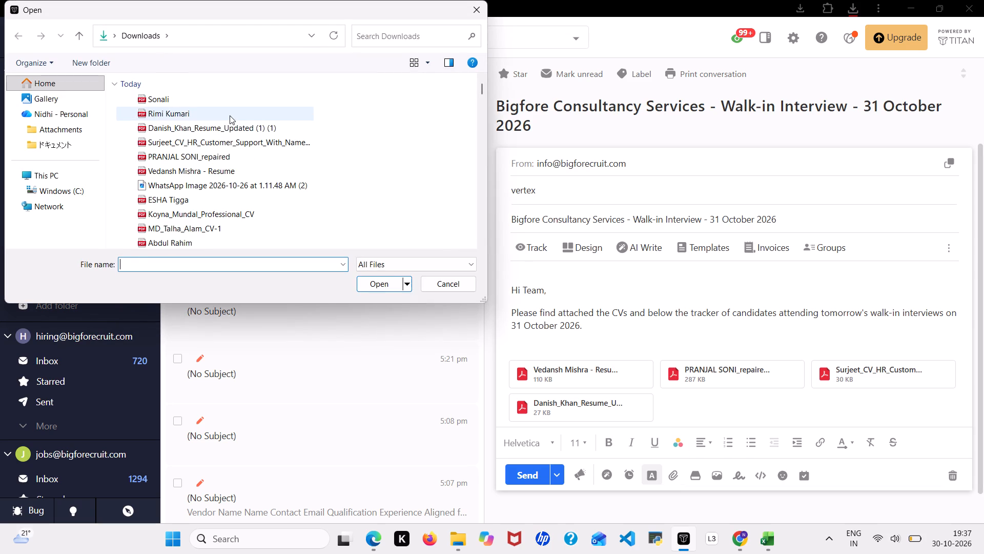
Attach Rimi's CV and Sonali's CV from the Downloads folder to the Vertex draft.
{"action": "left_click", "coordinate": [230, 115]}
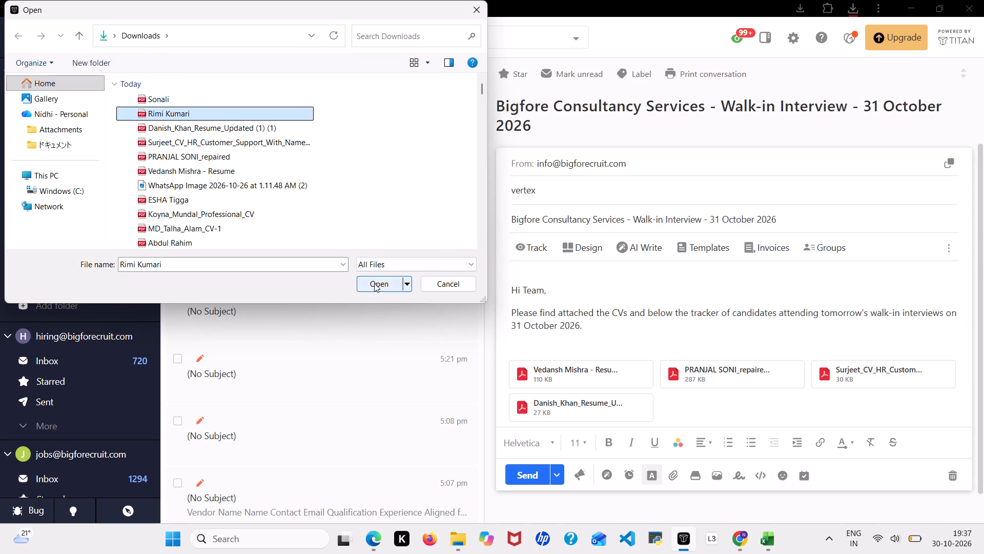
{"action": "left_click", "coordinate": [374, 283]}
{"action": "left_click", "coordinate": [676, 474]}
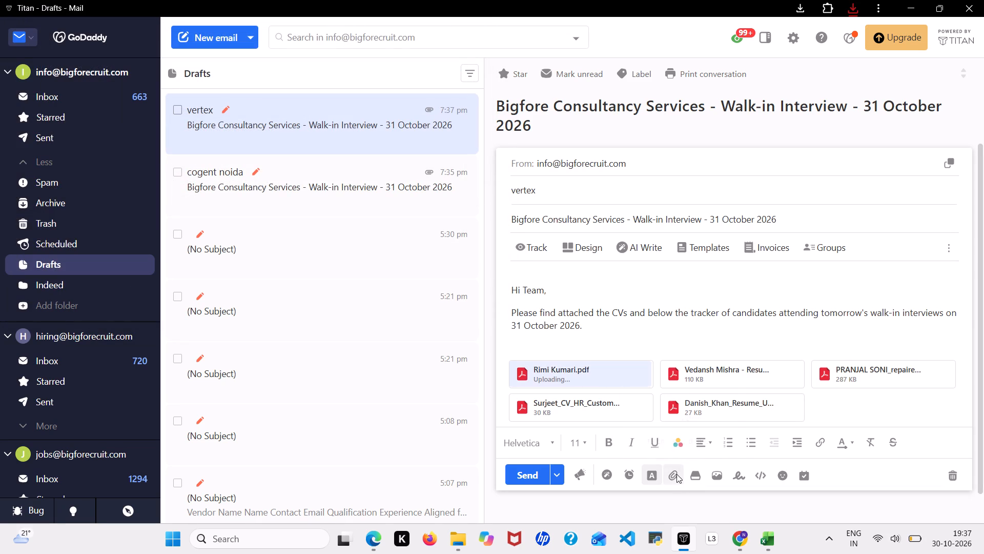
{"action": "left_click", "coordinate": [668, 388]}
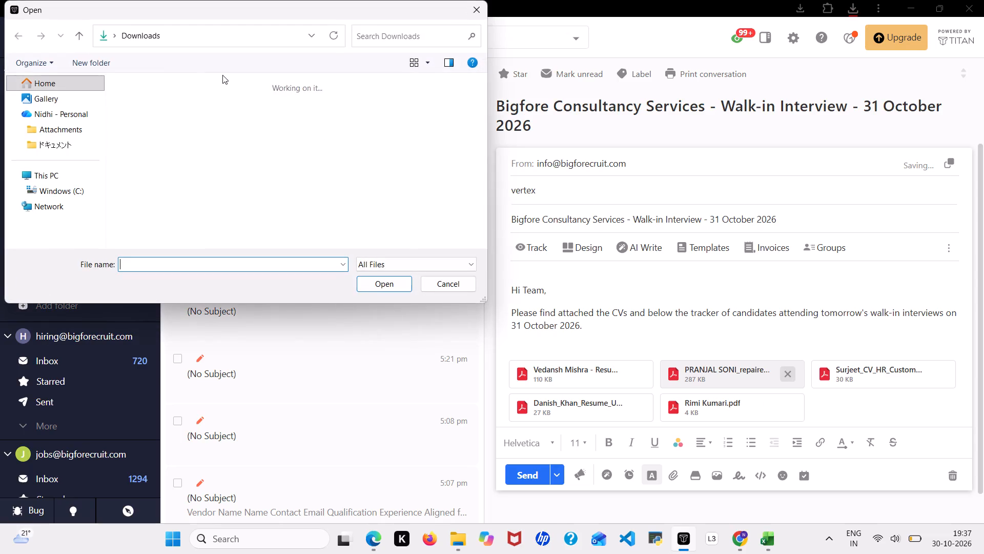
{"action": "left_click", "coordinate": [160, 101]}
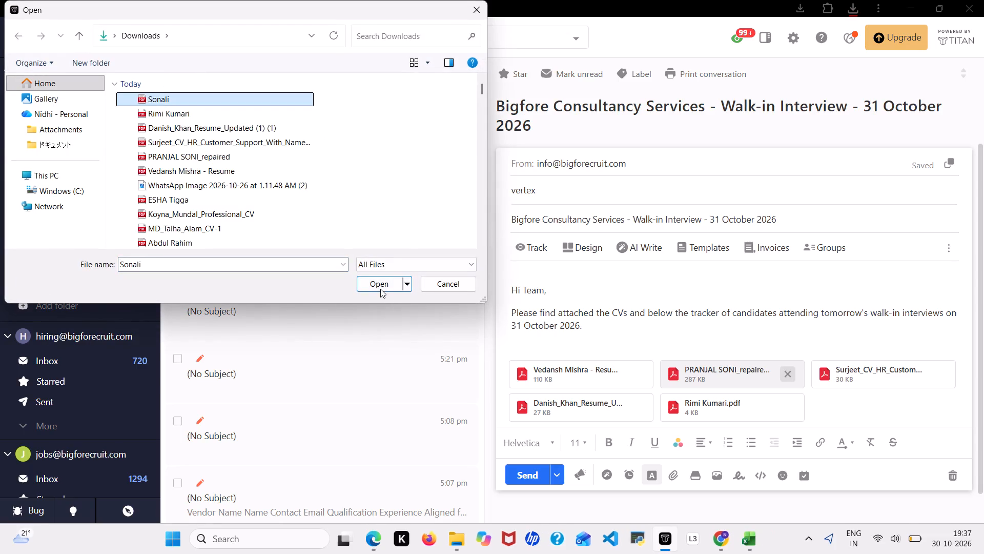
{"action": "left_click", "coordinate": [380, 287]}
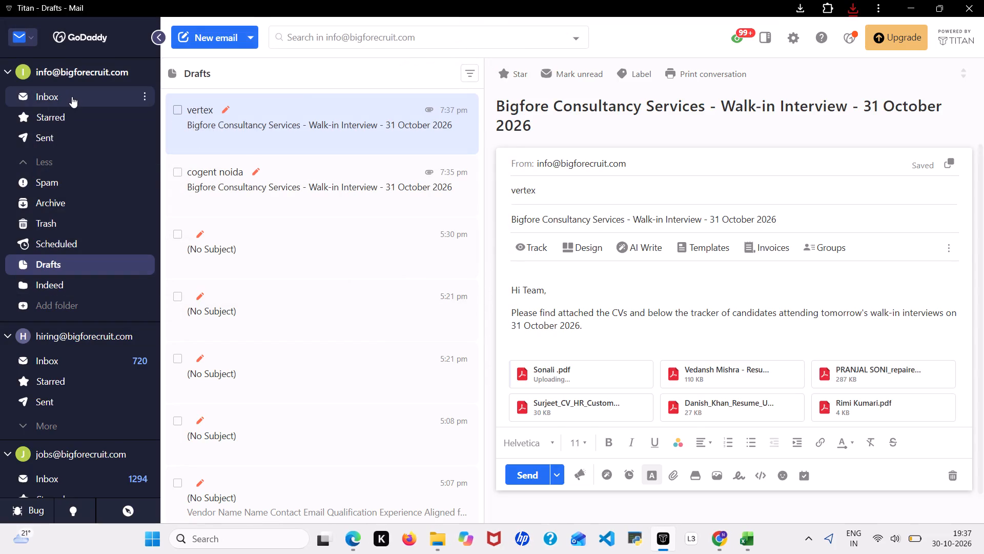
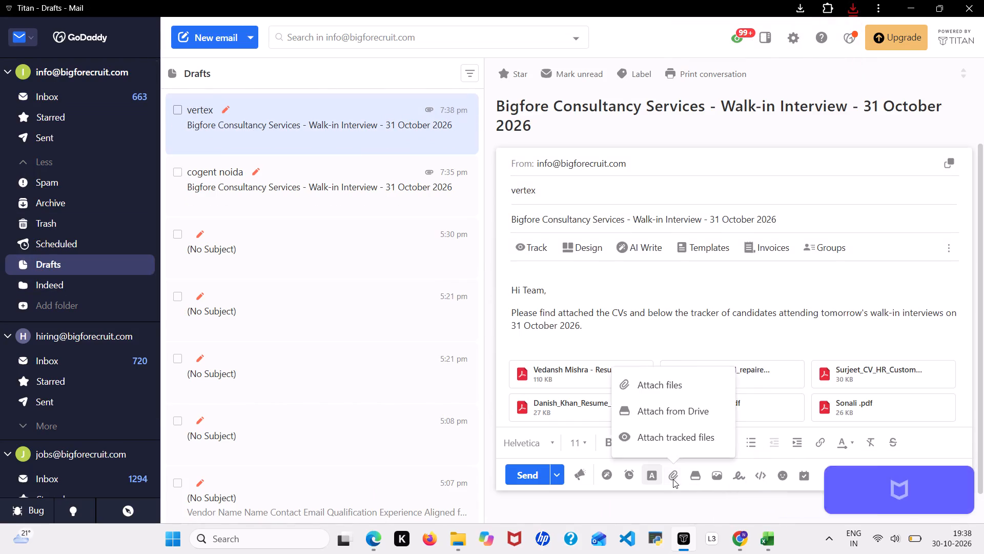
Attach Smriti's CV from the Downloads folder to the Vertex draft.
{"action": "left_click", "coordinate": [672, 390]}
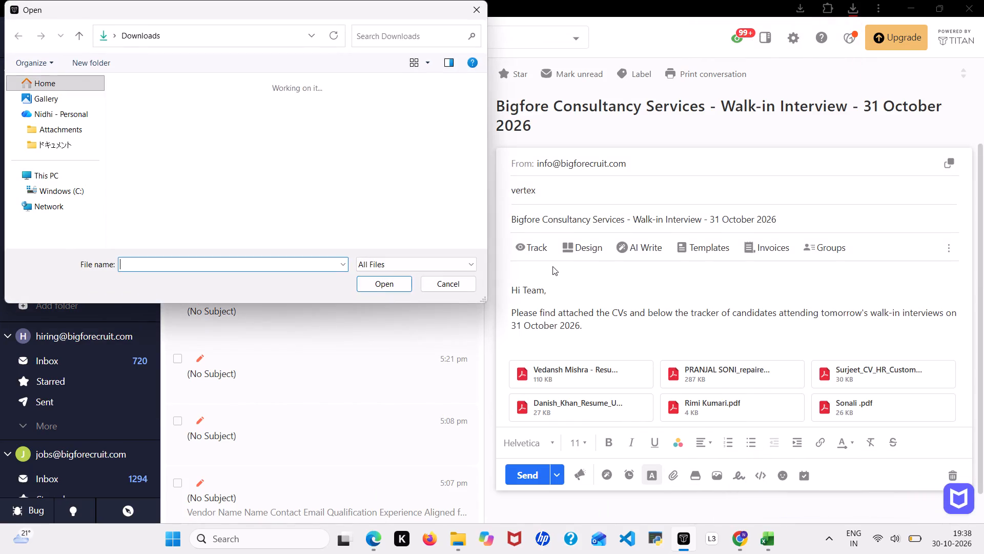
{"action": "left_click", "coordinate": [255, 100]}
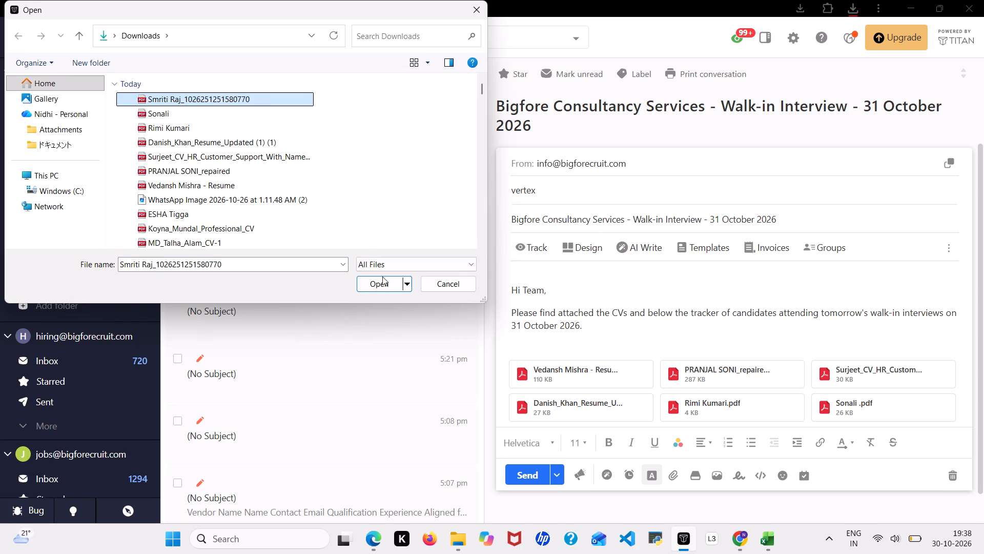
{"action": "left_click", "coordinate": [387, 285]}
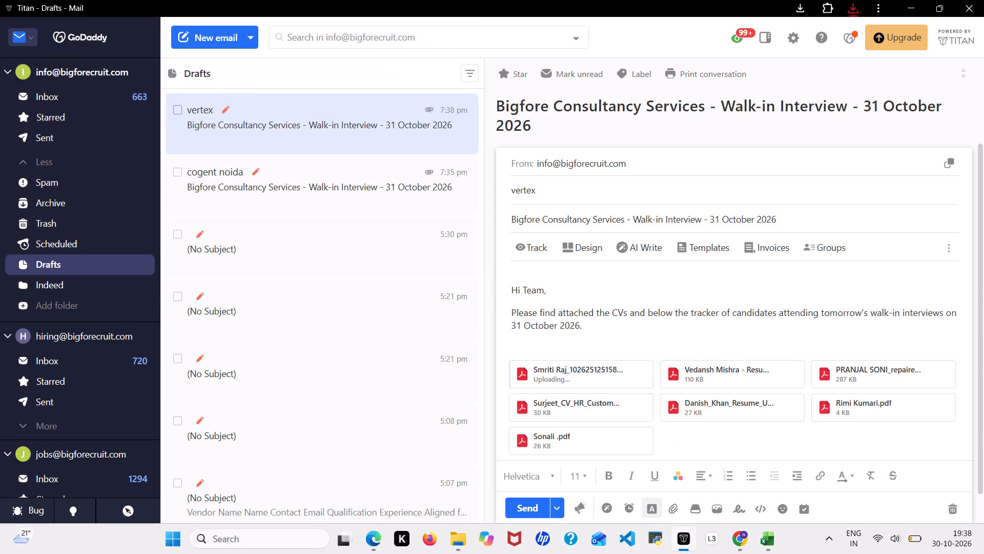
Start a new email and copy in the Vertex draft's subject, "Bigfore Consultancy Services - Walk-in Interview - 31 October 2026".
{"action": "left_click", "coordinate": [209, 42]}
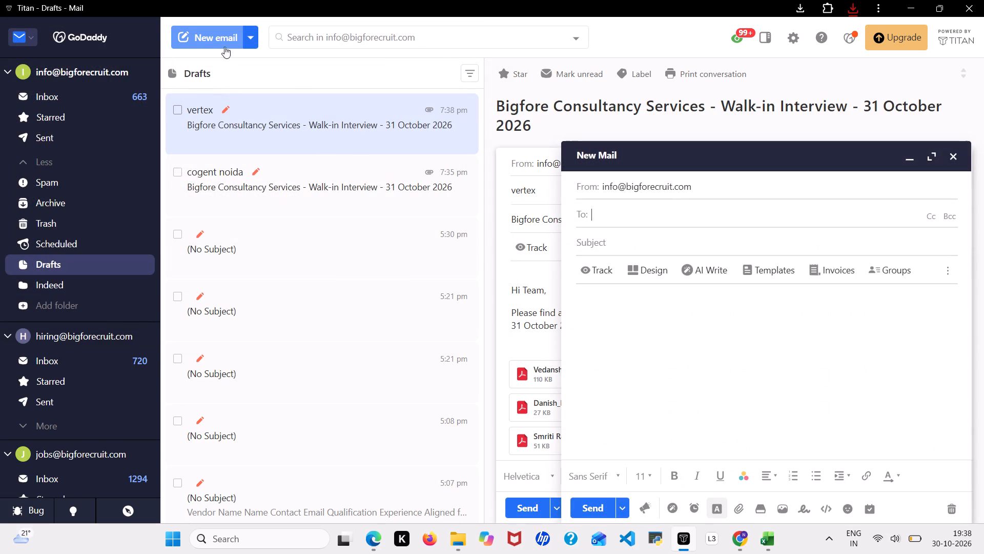
{"action": "left_click_drag", "start_coordinate": [497, 109], "coordinate": [527, 123]}
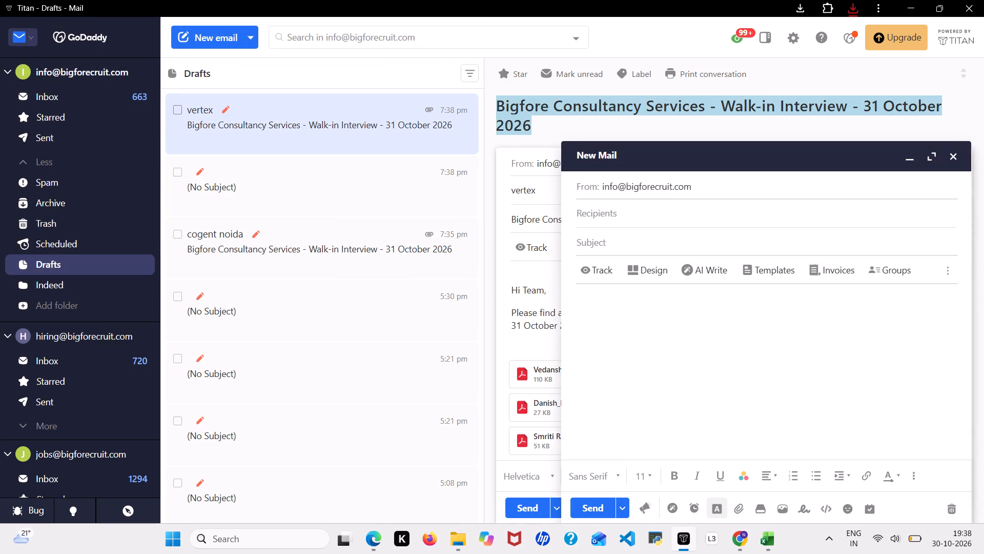
{"action": "left_click_drag", "start_coordinate": [527, 123], "coordinate": [531, 127]}
{"action": "key", "text": "ctrl+c"}
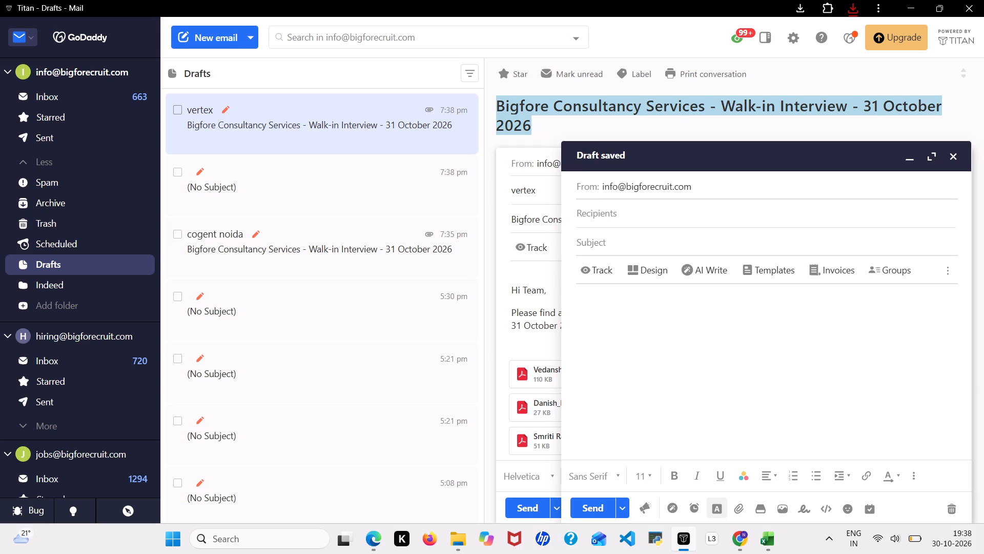
{"action": "left_click", "coordinate": [589, 242]}
{"action": "key", "text": "ctrl+v"}
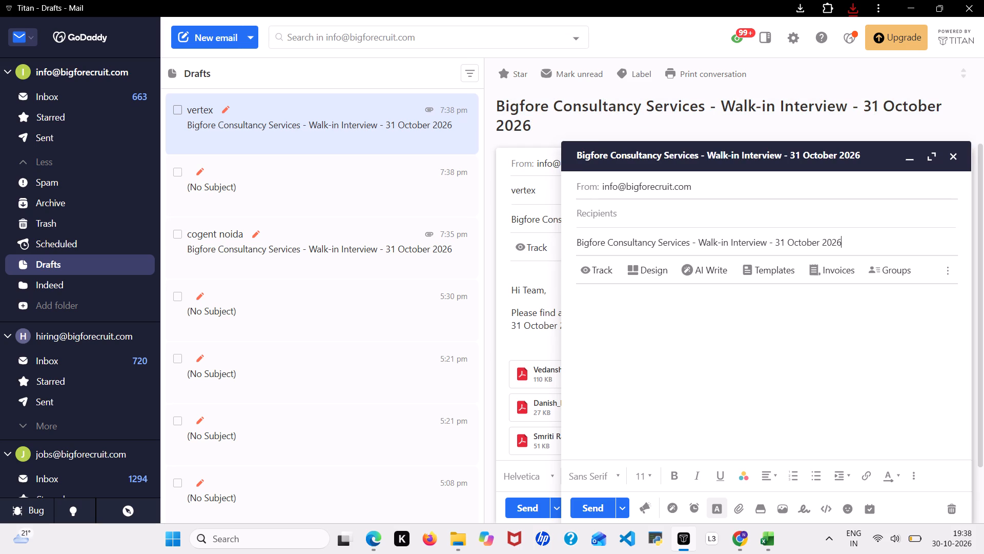
Copy the Vertex draft's greeting and message text into the new email and enter "iqor" as the recipient.
{"action": "left_click_drag", "start_coordinate": [512, 292], "coordinate": [670, 336]}
{"action": "key", "text": "ctrl+c"}
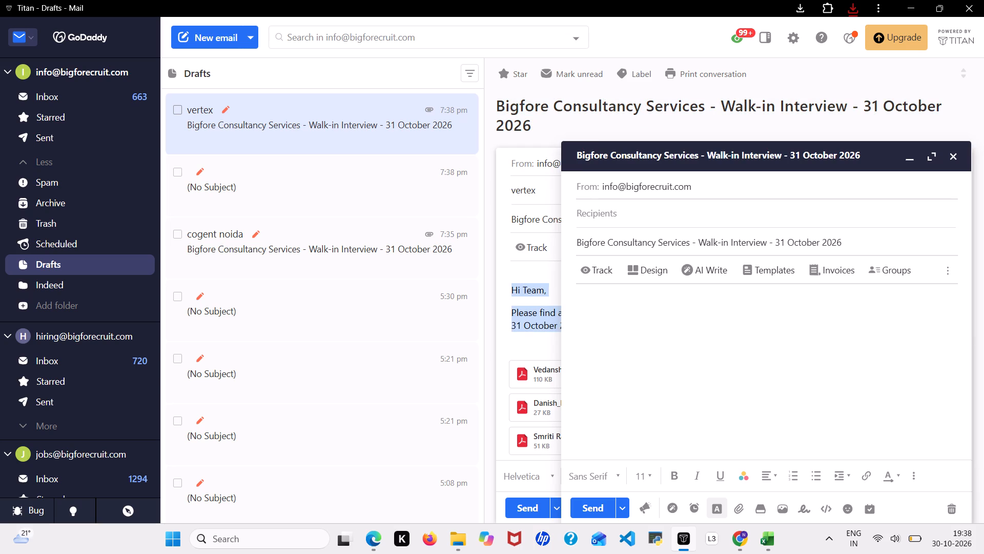
{"action": "left_click", "coordinate": [598, 298]}
{"action": "key", "text": "ctrl+v"}
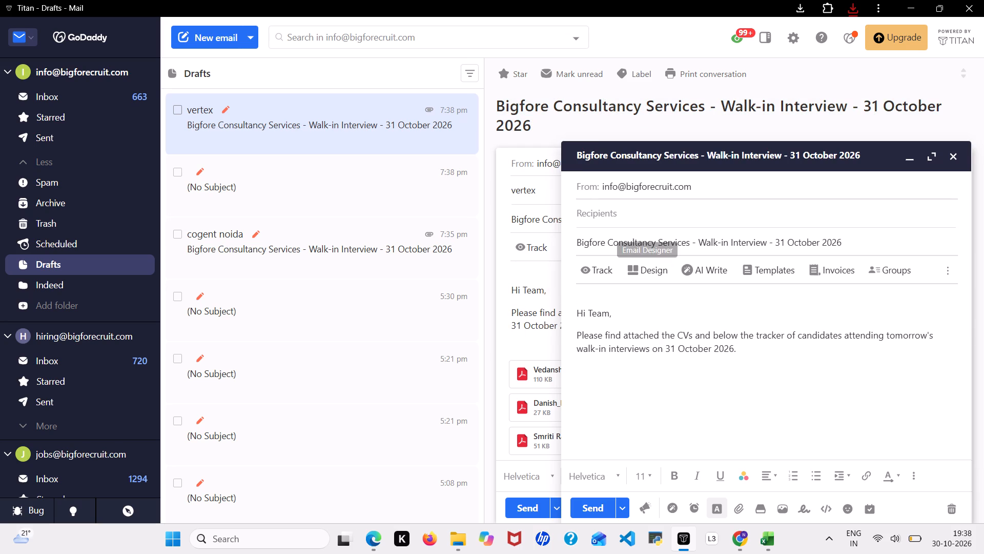
{"action": "left_click", "coordinate": [614, 217]}
{"action": "type", "text": "iqor"}
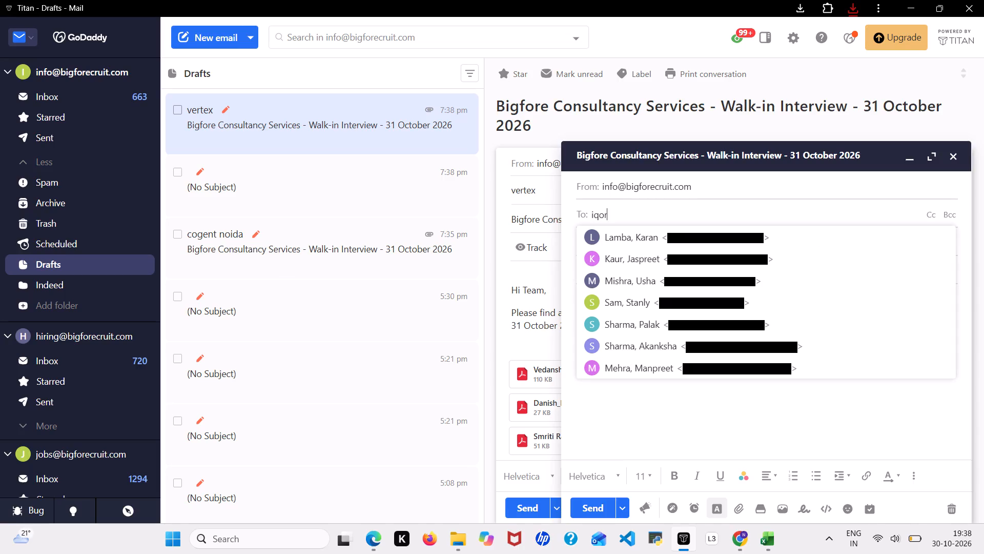
Start another new email and copy in the subject "Bigfore Consultancy Services - Walk-in Interview - 31 October 2026".
{"action": "left_click", "coordinate": [224, 37]}
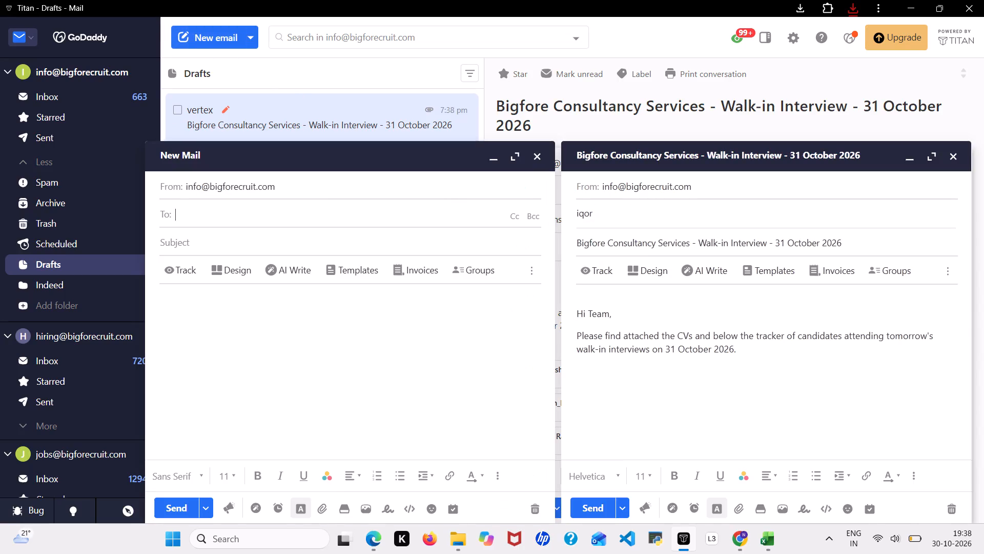
{"action": "left_click", "coordinate": [496, 106]}
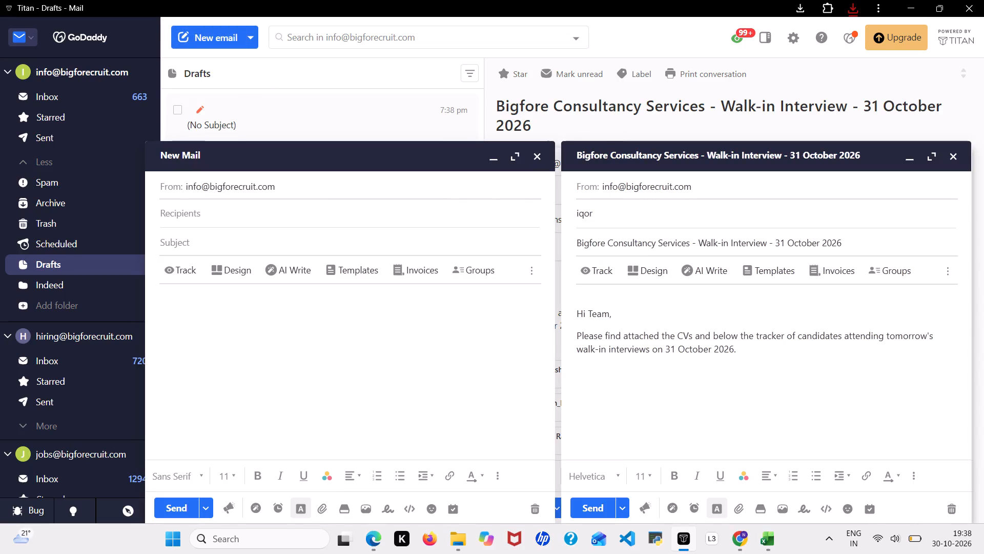
{"action": "left_click_drag", "start_coordinate": [497, 106], "coordinate": [547, 127]}
{"action": "key", "text": "ctrl+c"}
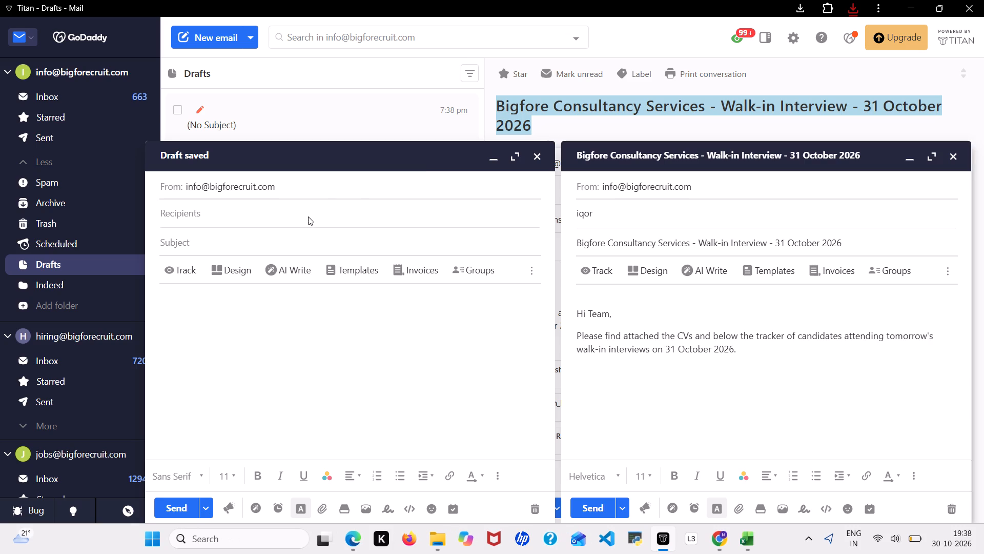
{"action": "left_click", "coordinate": [296, 232]}
{"action": "key", "text": "ctrl+v"}
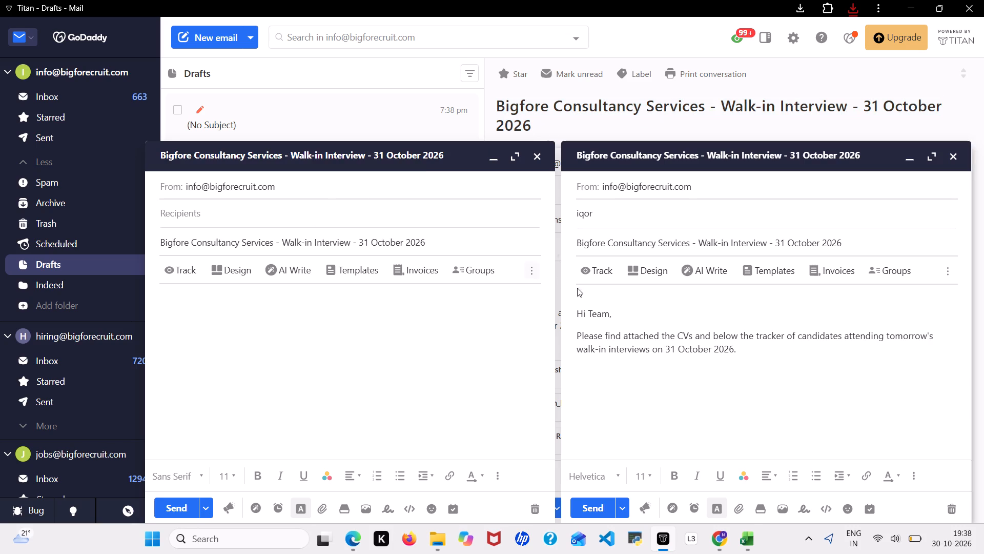
Copy the iqor draft's message text into the second new email and enter "cogent gurgaon" as the recipient.
{"action": "left_click", "coordinate": [576, 312]}
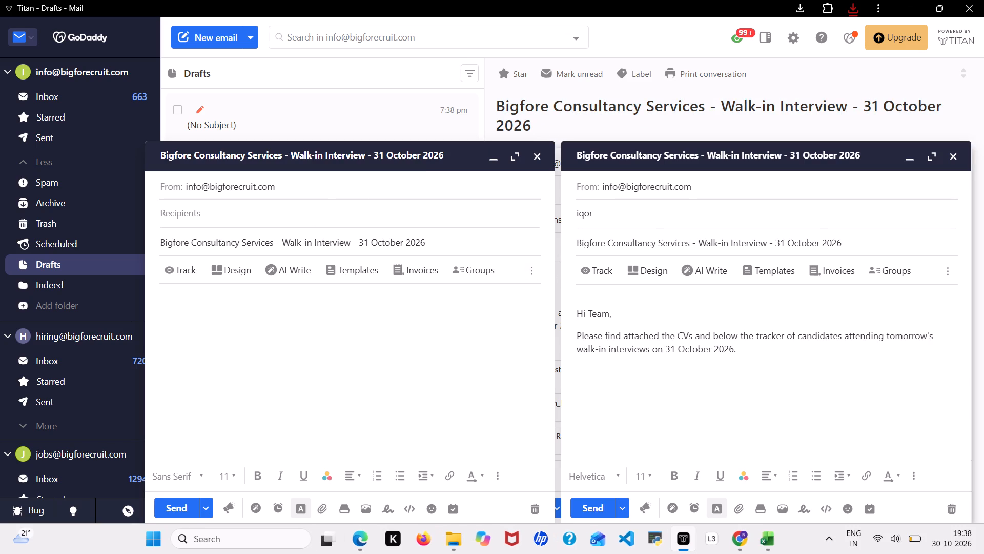
{"action": "left_click_drag", "start_coordinate": [735, 350], "coordinate": [571, 312]}
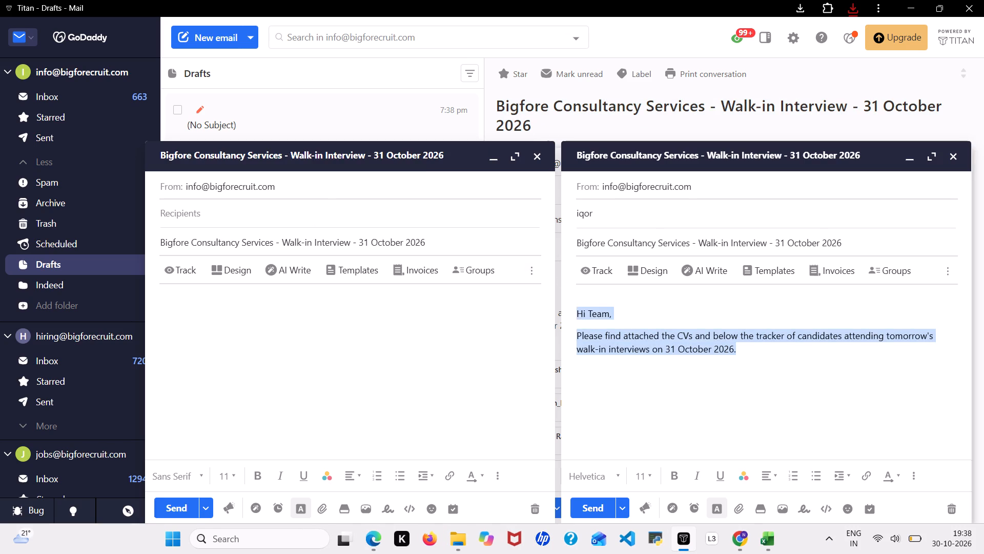
{"action": "key", "text": "ctrl+c"}
{"action": "left_click", "coordinate": [235, 310]}
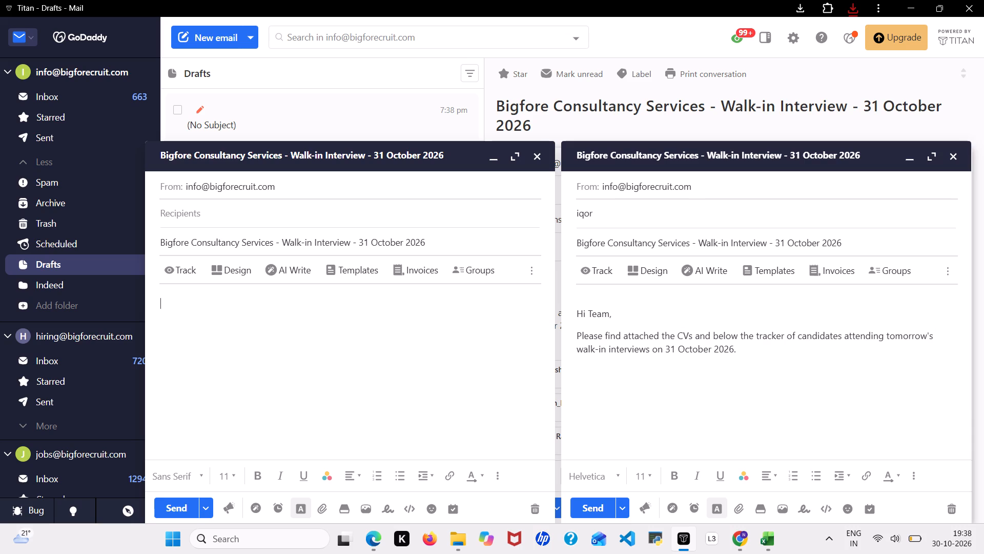
{"action": "key", "text": "ctrl+v"}
{"action": "left_click", "coordinate": [384, 369]}
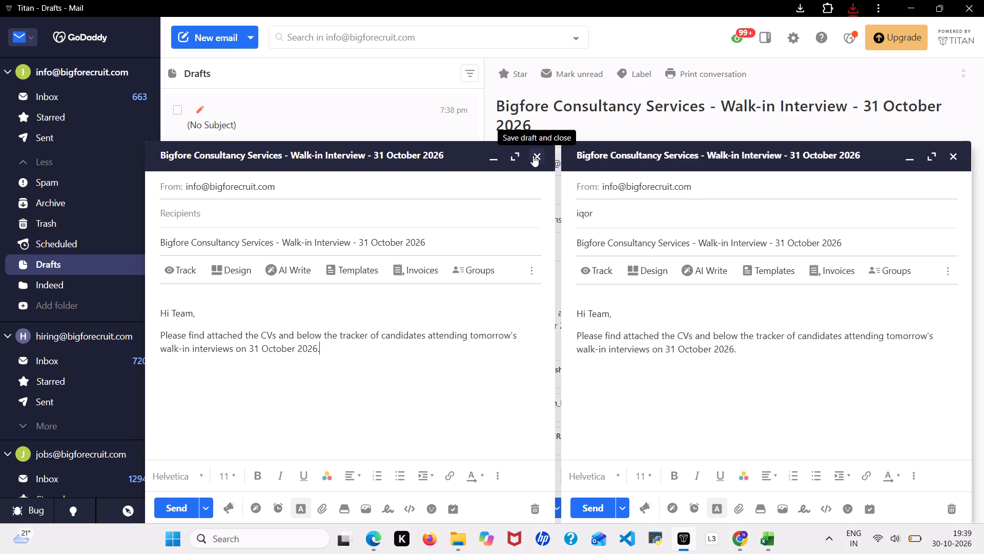
{"action": "left_click", "coordinate": [343, 214]}
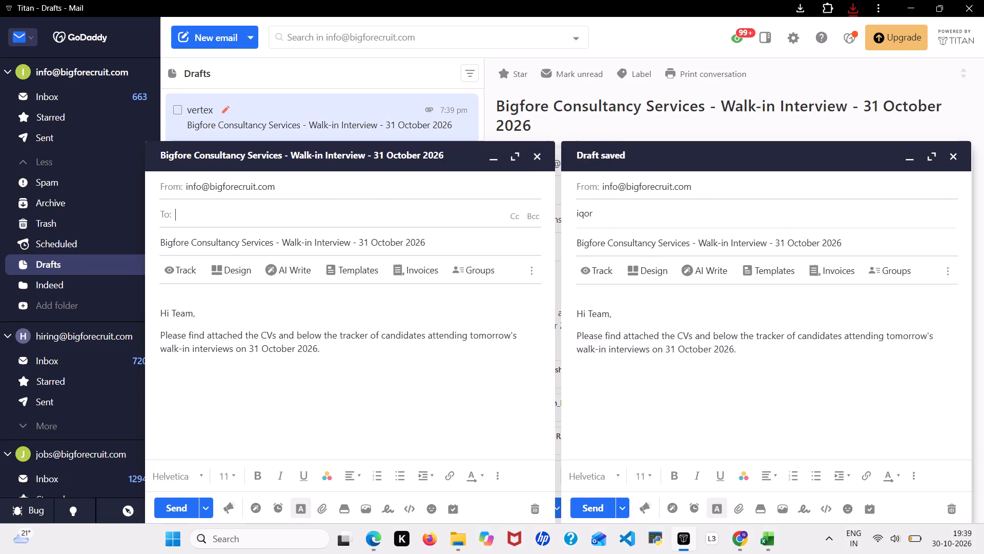
{"action": "type", "text": "cogent gurgaon"}
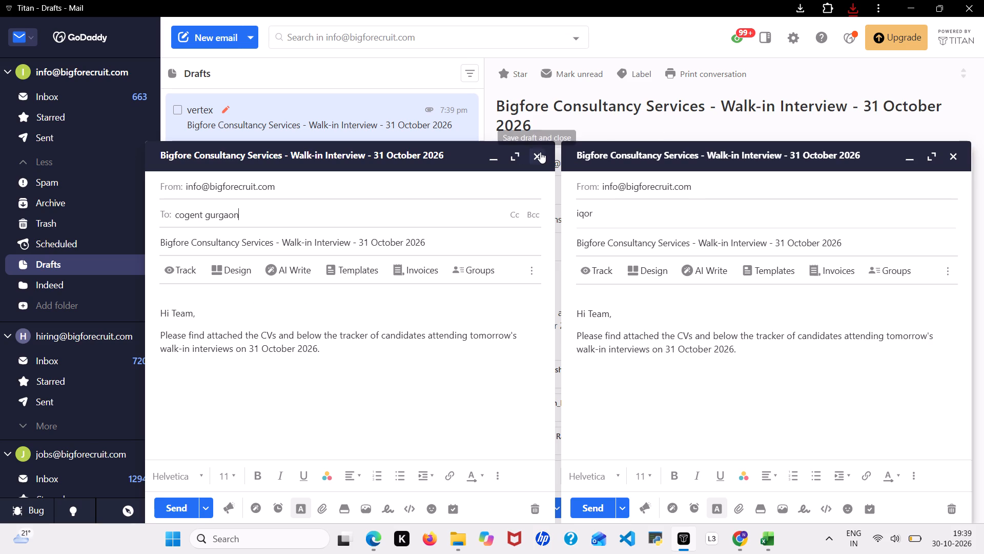
Save and close the cogent gurgaon draft and the iqor draft.
{"action": "left_click", "coordinate": [540, 152]}
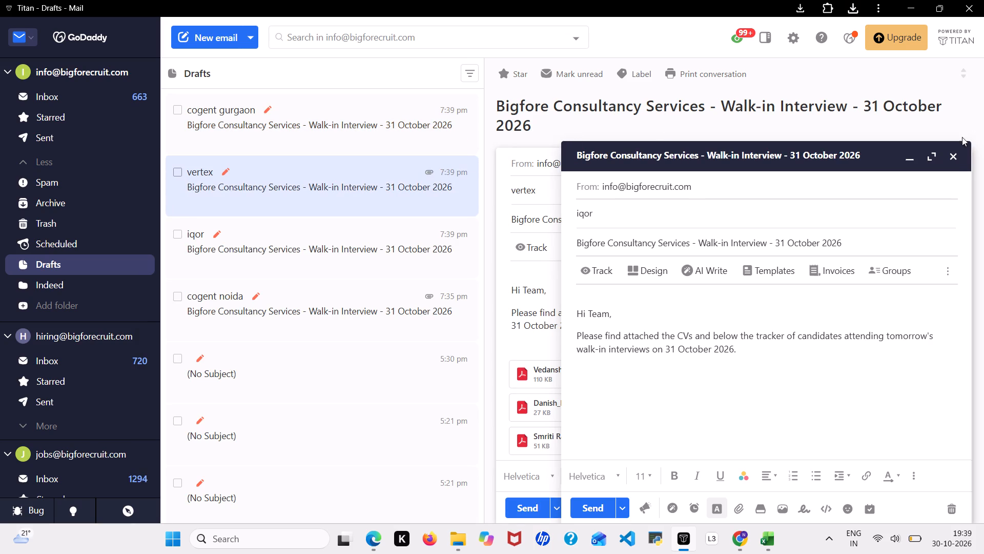
{"action": "left_click", "coordinate": [956, 157]}
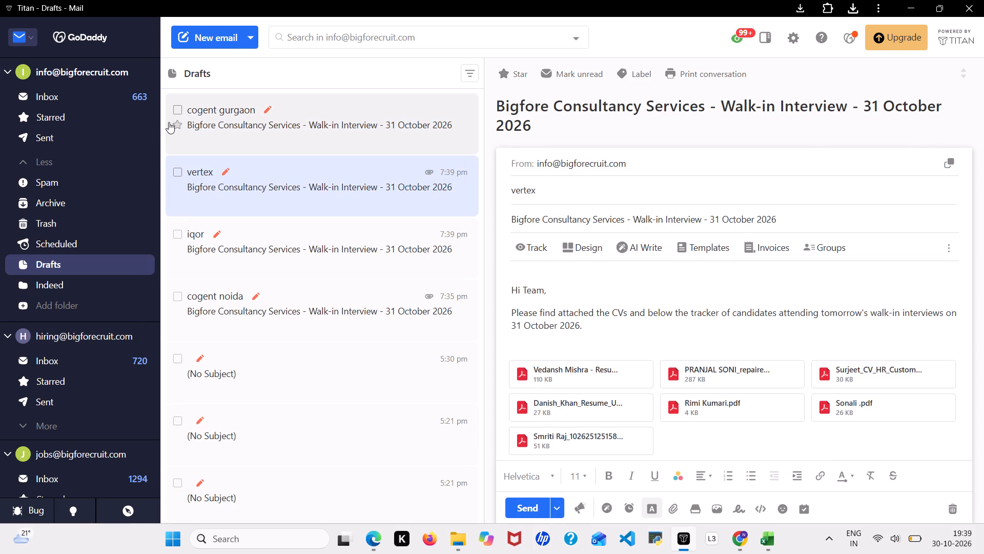
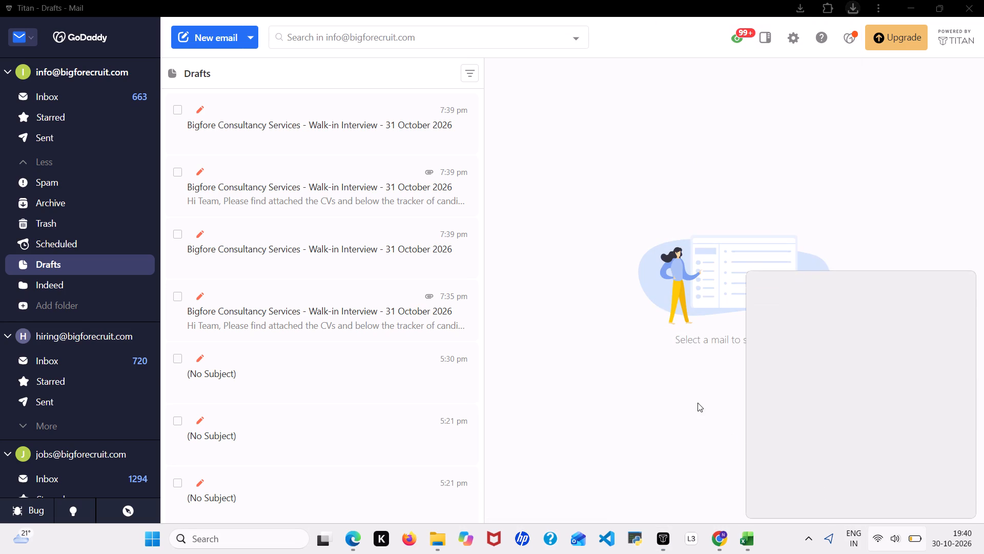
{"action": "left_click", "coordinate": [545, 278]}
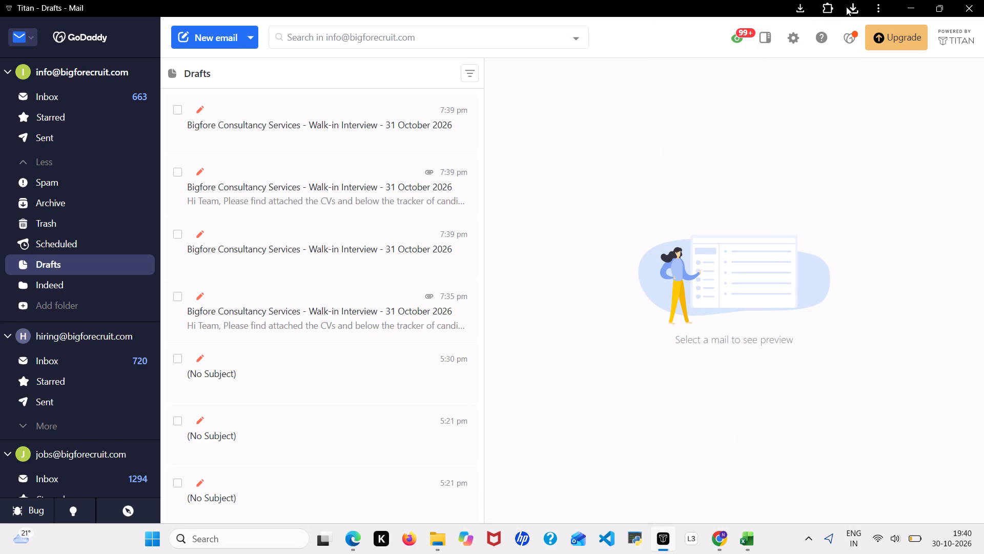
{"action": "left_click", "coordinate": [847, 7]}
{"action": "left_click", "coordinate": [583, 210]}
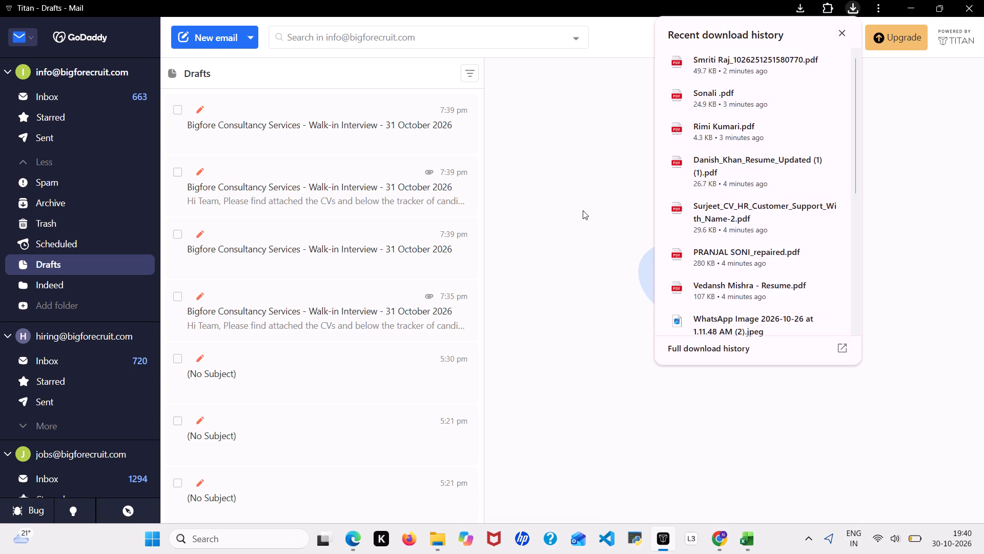
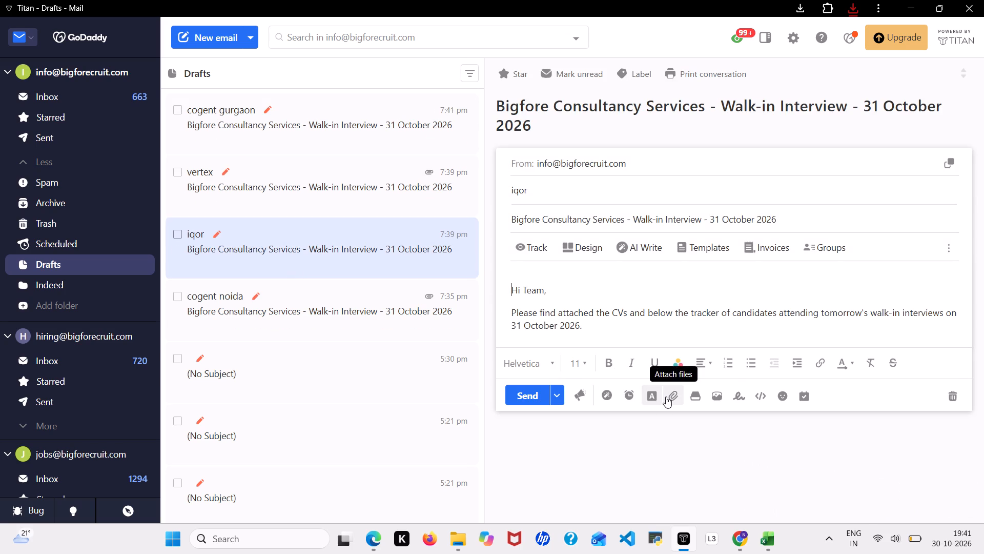
Attach Swagati's Final Professional Resume and Mihir_CV from the Downloads folder to the iqor draft.
{"action": "left_click", "coordinate": [666, 397]}
{"action": "left_click", "coordinate": [667, 310]}
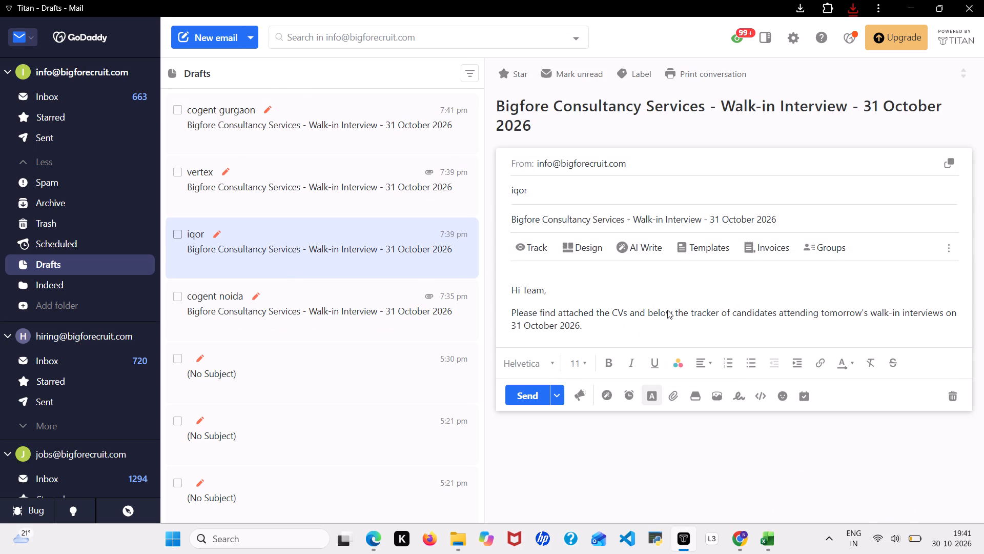
{"action": "left_click", "coordinate": [232, 139]}
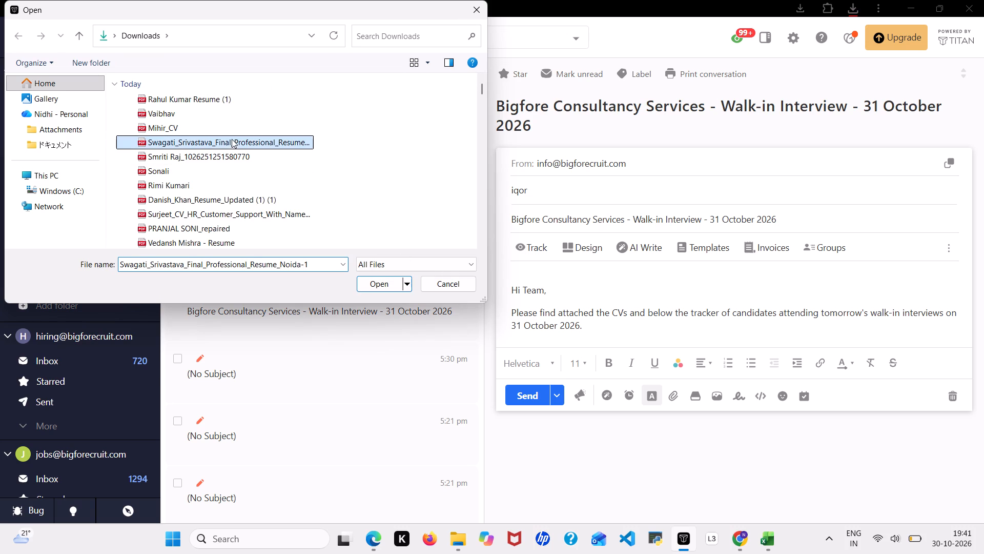
{"action": "left_click", "coordinate": [371, 279]}
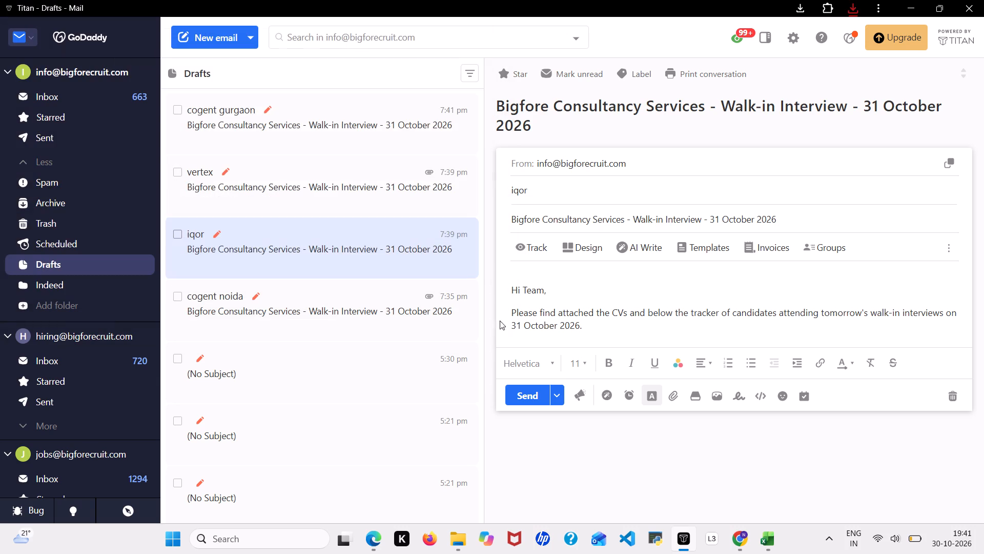
{"action": "left_click", "coordinate": [678, 440]}
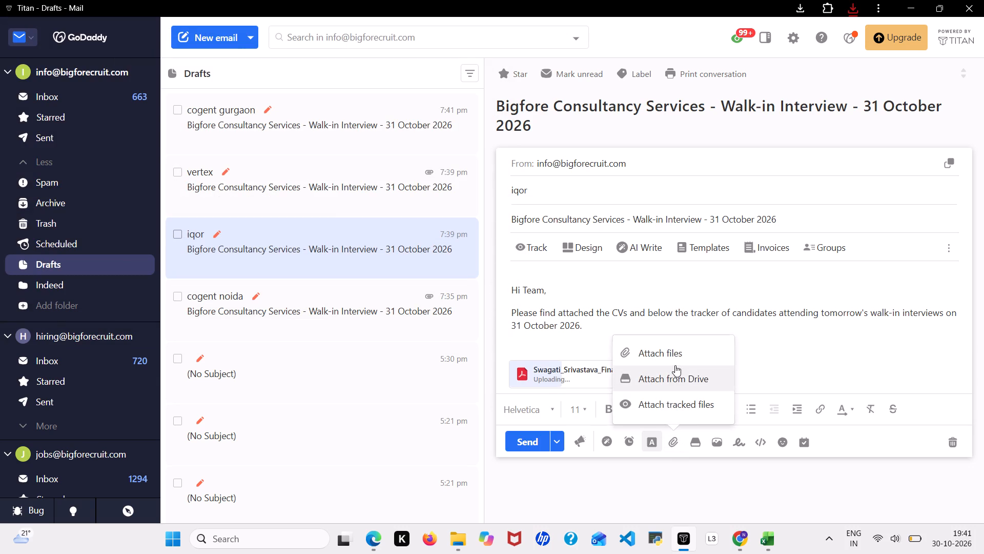
{"action": "left_click", "coordinate": [673, 357]}
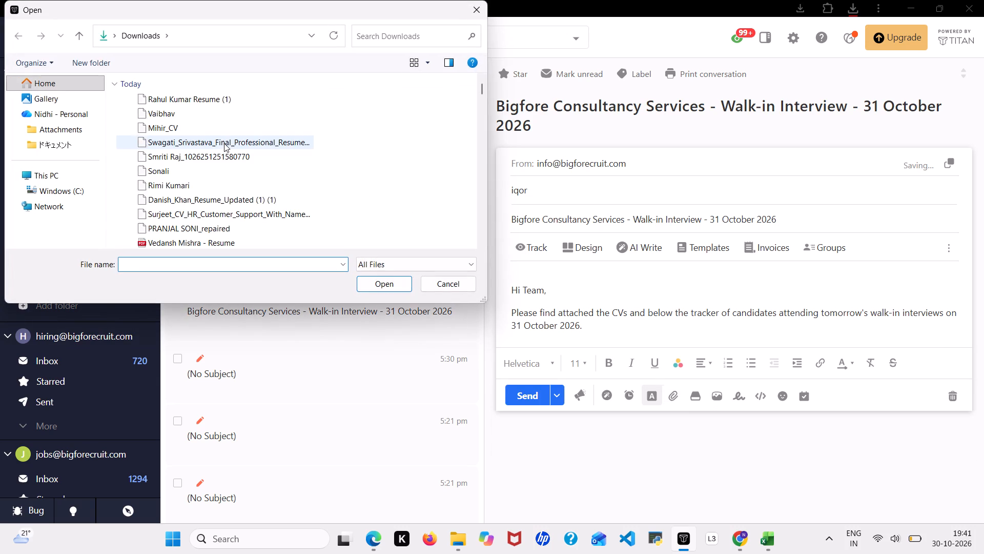
{"action": "left_click", "coordinate": [165, 129]}
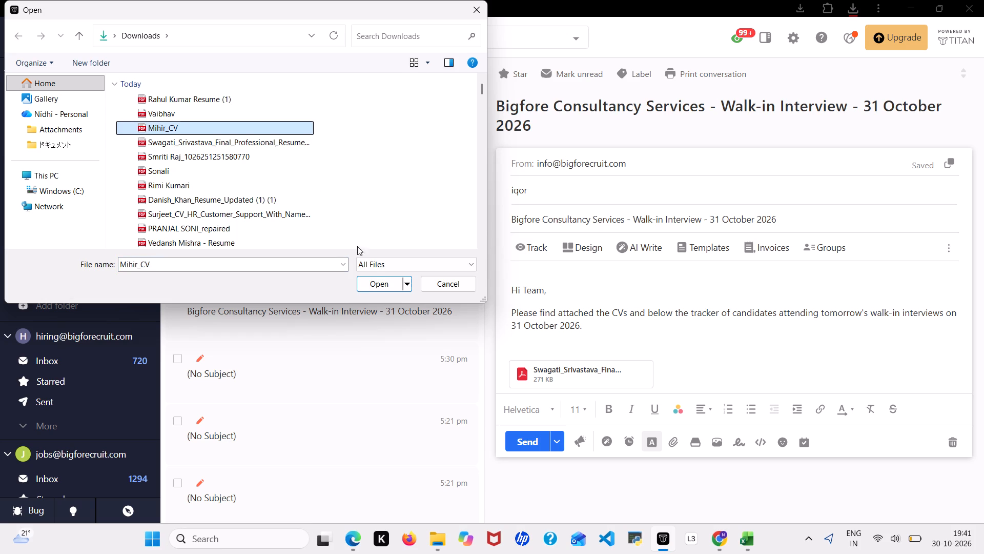
{"action": "left_click", "coordinate": [381, 281]}
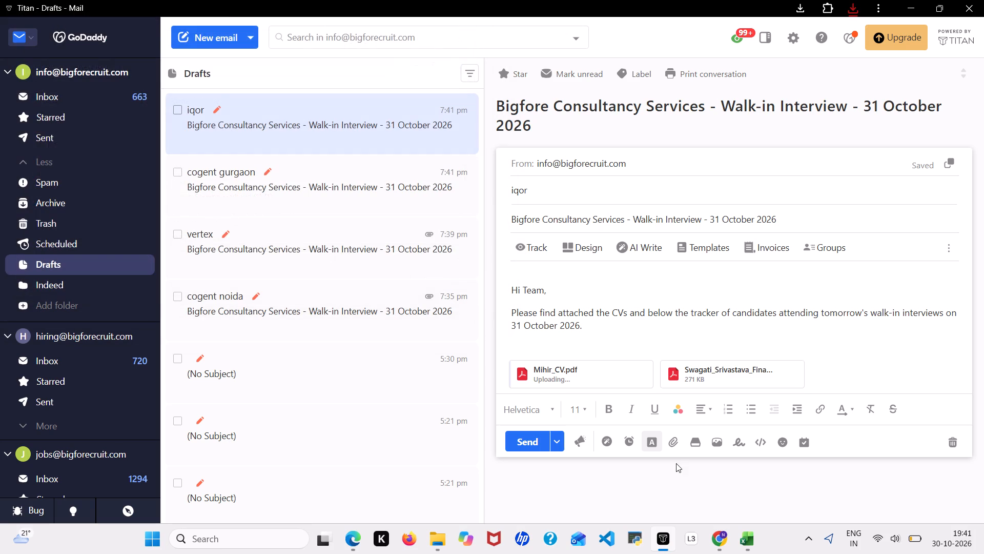
Attach the Vaibhav CV and Rahul's resume (1) from the Downloads folder to the iqor draft.
{"action": "left_click", "coordinate": [674, 433]}
{"action": "left_click", "coordinate": [663, 355]}
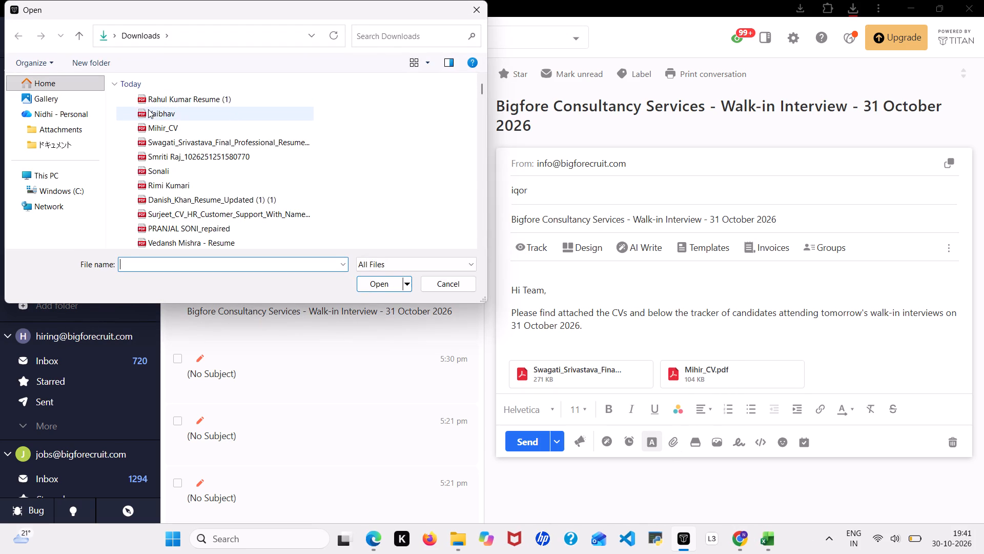
{"action": "left_click", "coordinate": [149, 110]}
{"action": "left_click", "coordinate": [397, 279]}
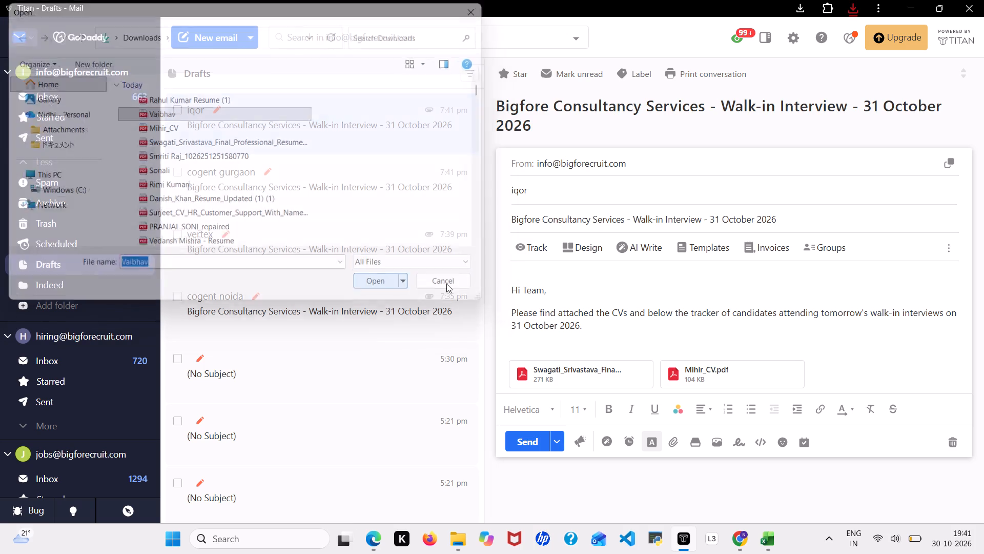
{"action": "left_click", "coordinate": [673, 443]}
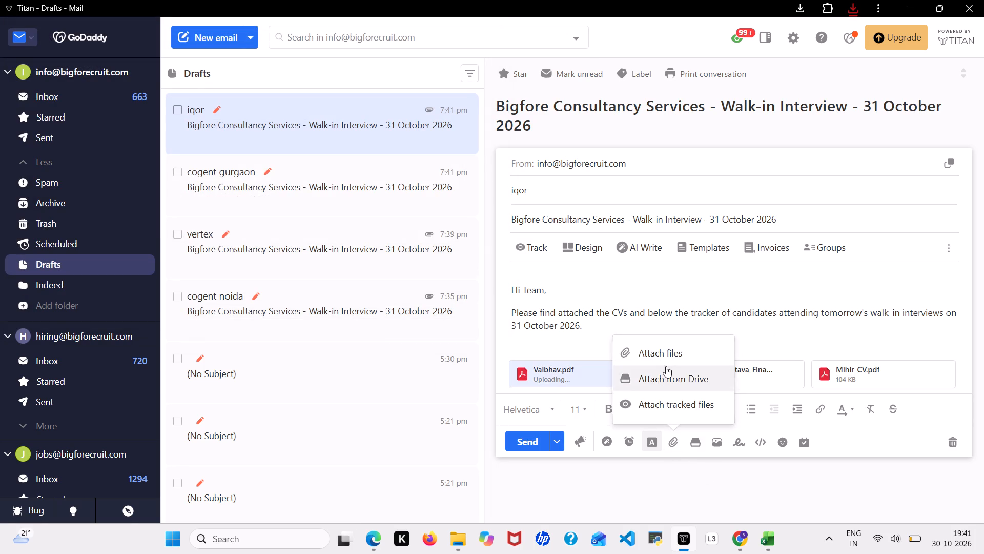
{"action": "left_click", "coordinate": [666, 357]}
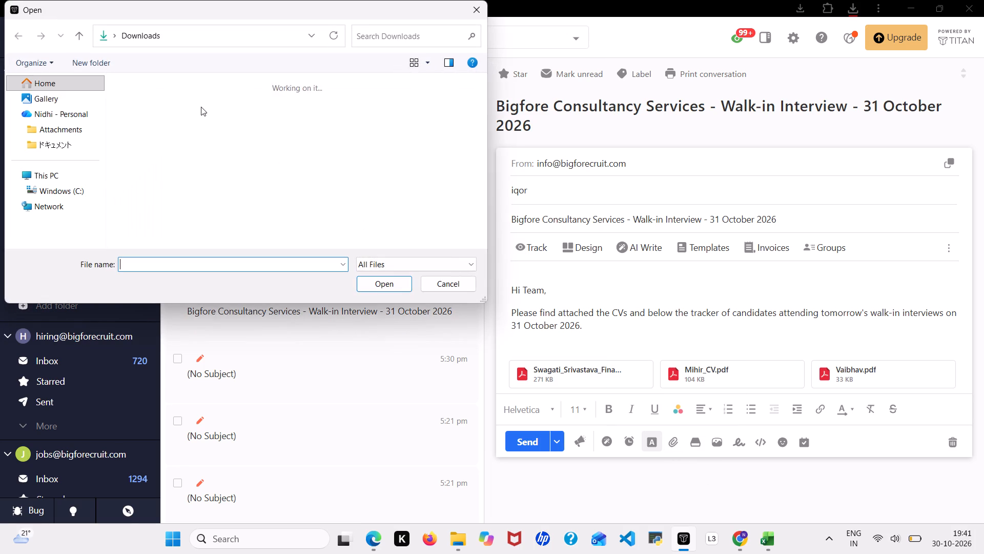
{"action": "left_click", "coordinate": [166, 99]}
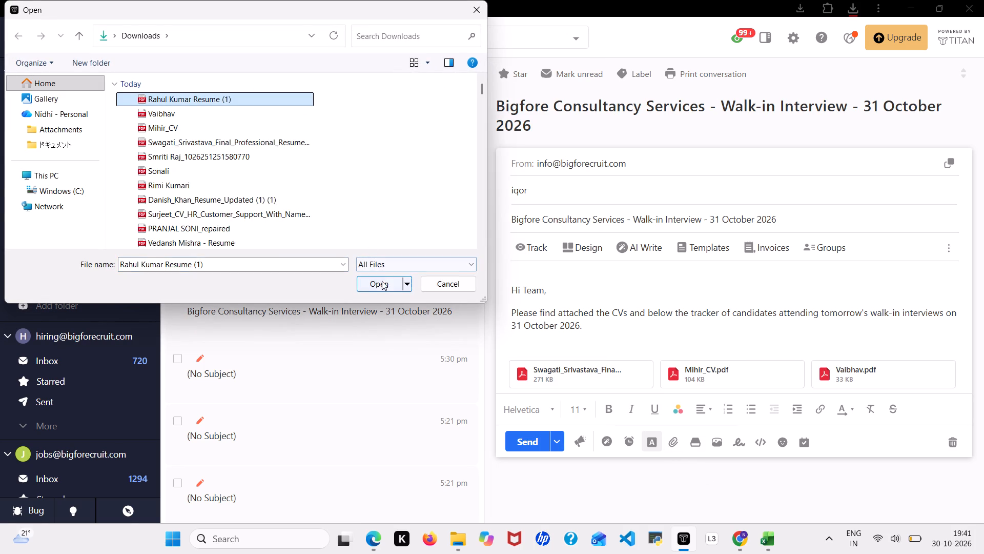
{"action": "left_click", "coordinate": [382, 281]}
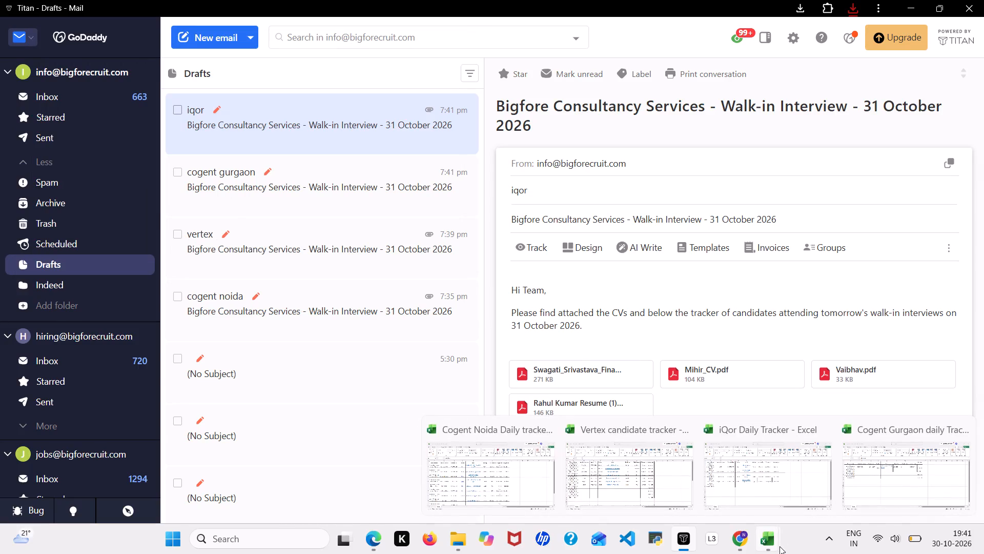
Copy the header and four filled candidate rows from the iQor Daily Tracker in Excel into the iqor draft, below the intro text.
{"action": "left_click", "coordinate": [757, 488]}
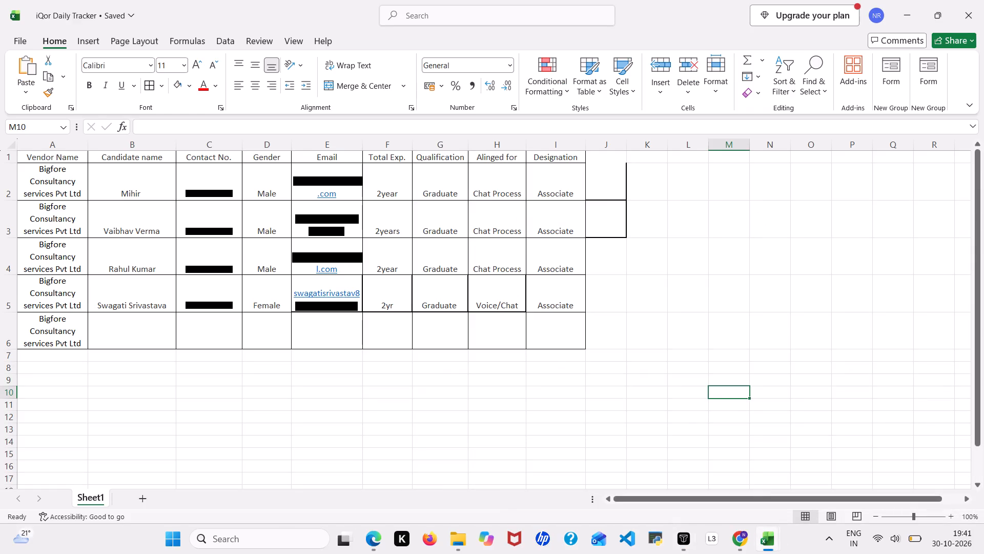
{"action": "left_click_drag", "start_coordinate": [577, 306], "coordinate": [135, 174]}
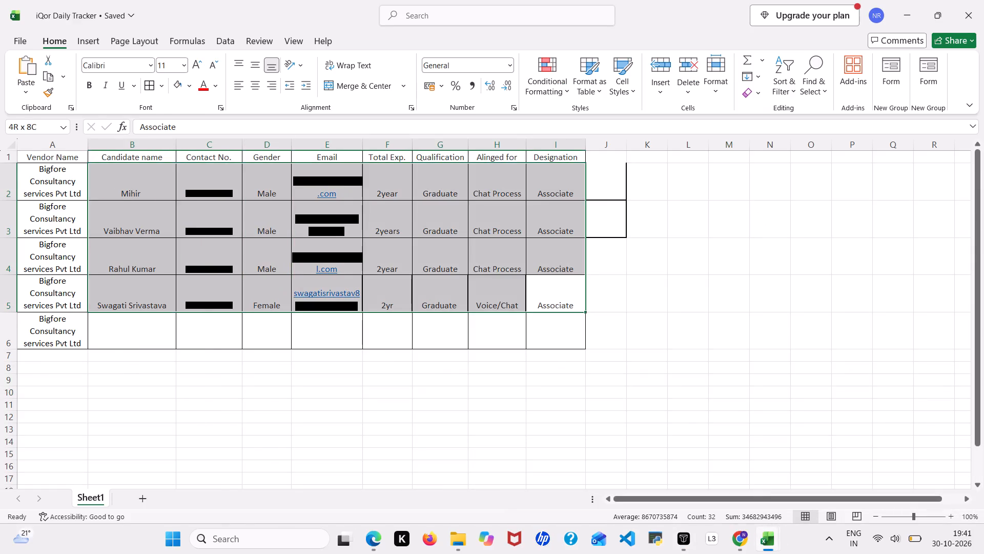
{"action": "left_click_drag", "start_coordinate": [135, 174], "coordinate": [72, 160]}
{"action": "key", "text": "ctrl+c"}
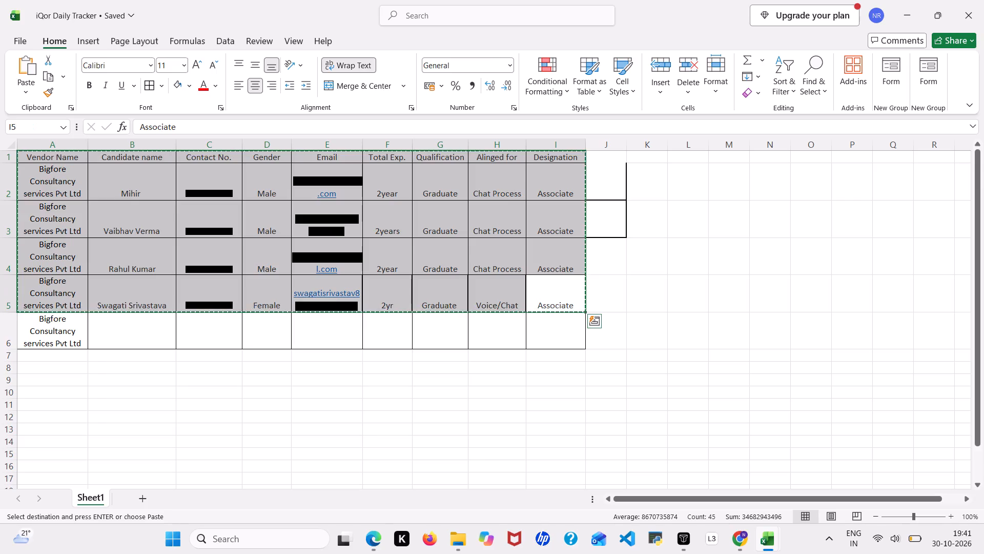
{"action": "left_click", "coordinate": [682, 544]}
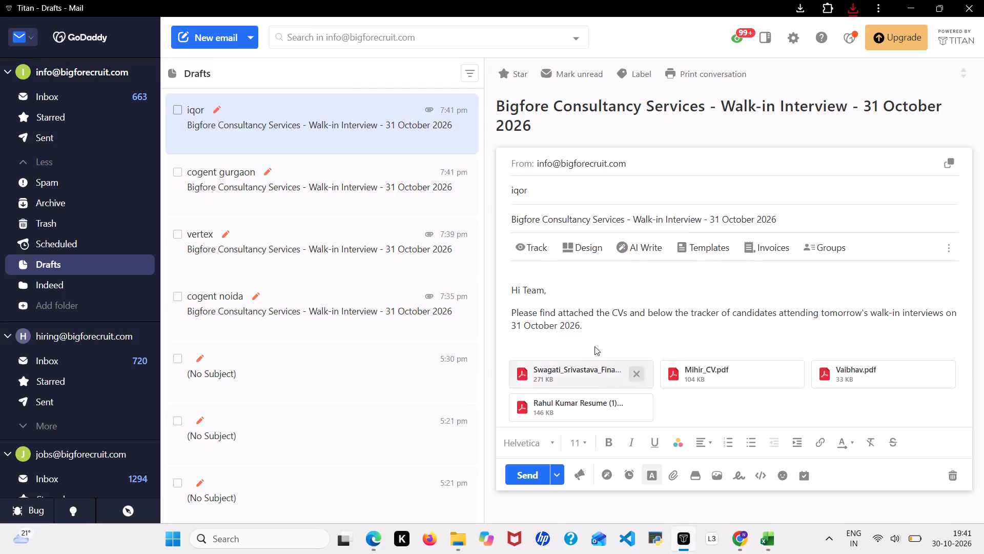
{"action": "left_click", "coordinate": [590, 329]}
{"action": "key", "text": "Return"}
{"action": "key", "text": "Return"}
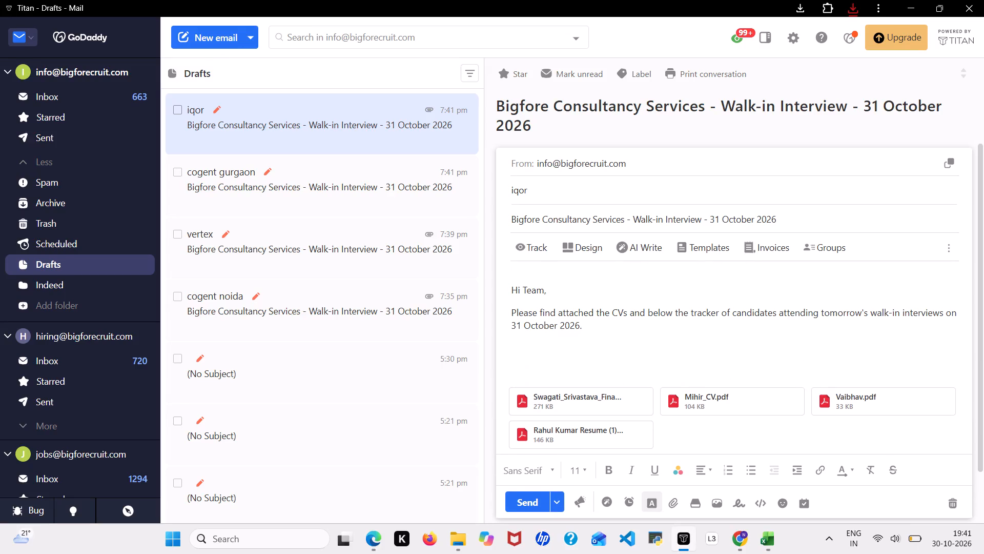
{"action": "key", "text": "ctrl+v"}
Add the sign-off "Thanks & Regards," with "Pawan" on the following line beneath the candidate table in the iqor draft.
{"action": "scroll", "coordinate": [591, 303], "scroll_direction": "down", "scroll_amount": 1}
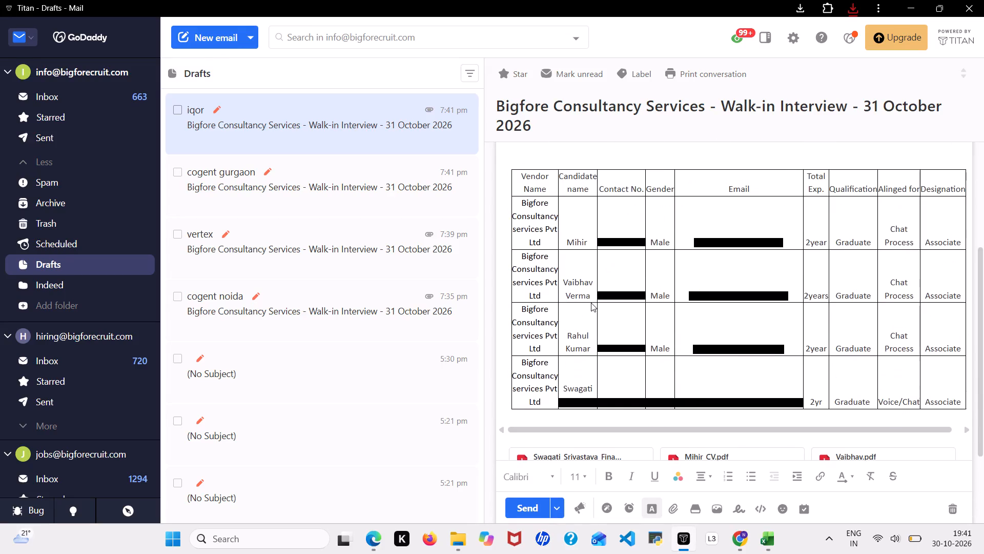
{"action": "scroll", "coordinate": [591, 303], "scroll_direction": "down", "scroll_amount": 1}
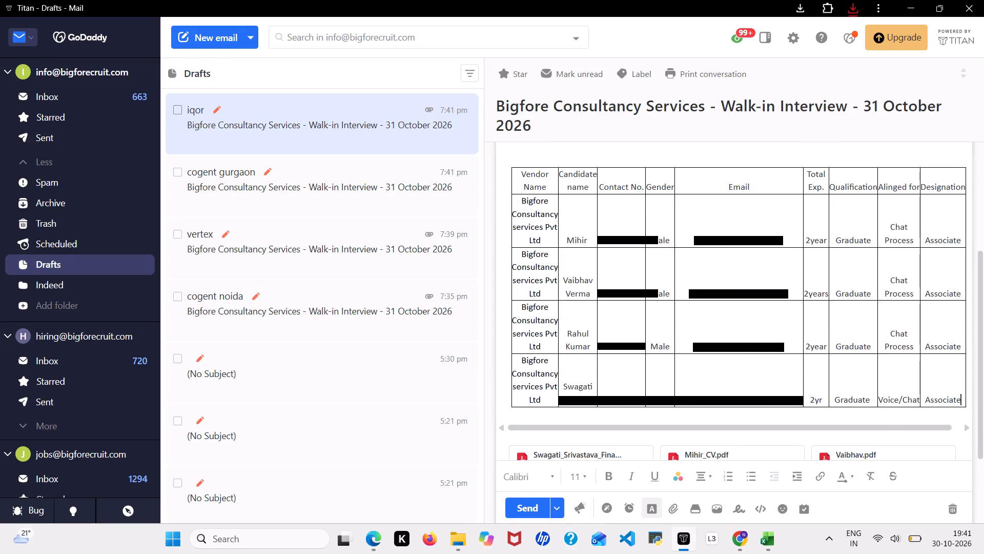
{"action": "left_click", "coordinate": [968, 397]}
{"action": "key", "text": "Return"}
{"action": "key", "text": "Return"}
{"action": "type", "text": "Thanks"}
{"action": "key", "text": "space"}
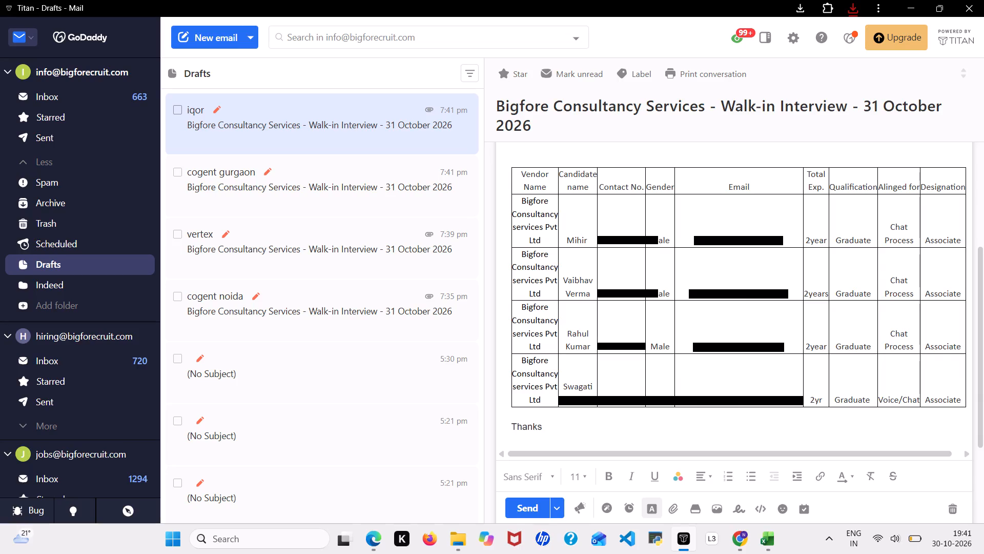
{"action": "type", "text": "& Regards,"}
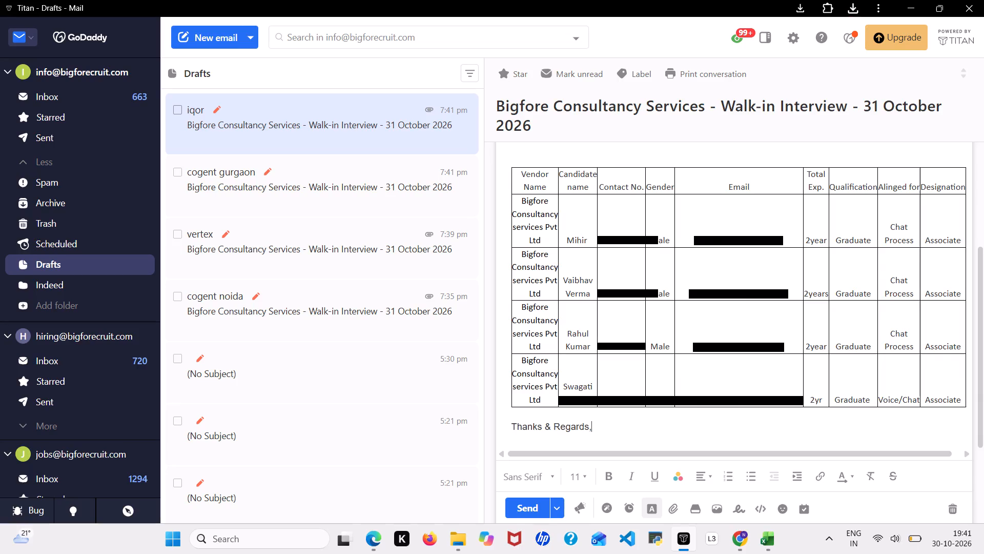
{"action": "key", "text": "Return"}
{"action": "type", "text": "Pawan"}
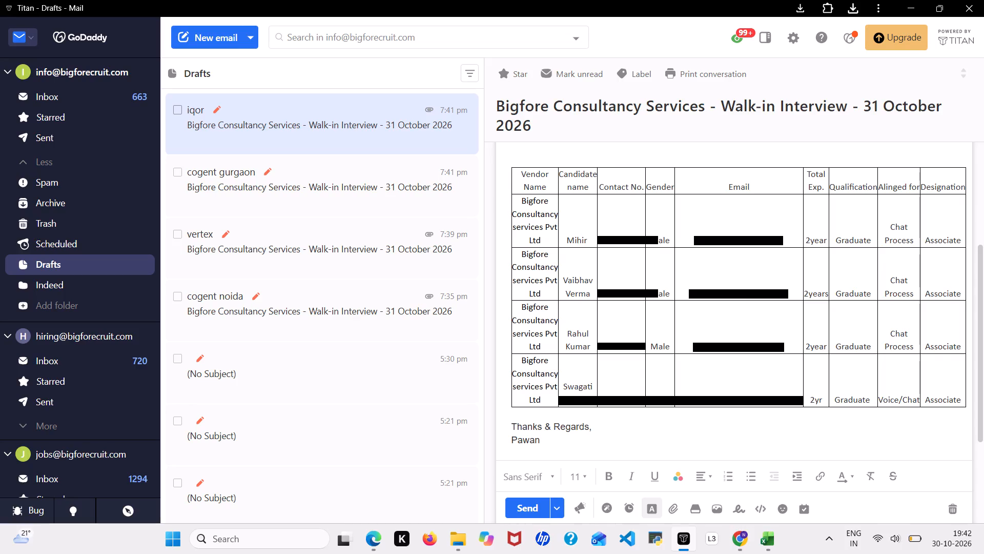
Address the iqor draft to the suggested contacts Karan, Jaspreet, Usha, Palak and Stanly, using "iq" to find the first two.
{"action": "scroll", "coordinate": [687, 315], "scroll_direction": "down", "scroll_amount": 1}
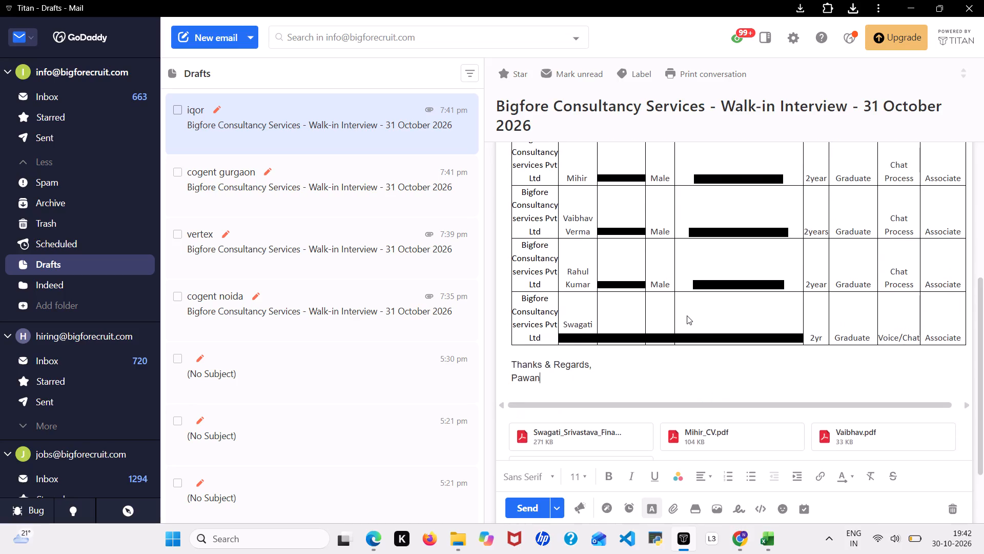
{"action": "scroll", "coordinate": [644, 330], "scroll_direction": "down", "scroll_amount": 1}
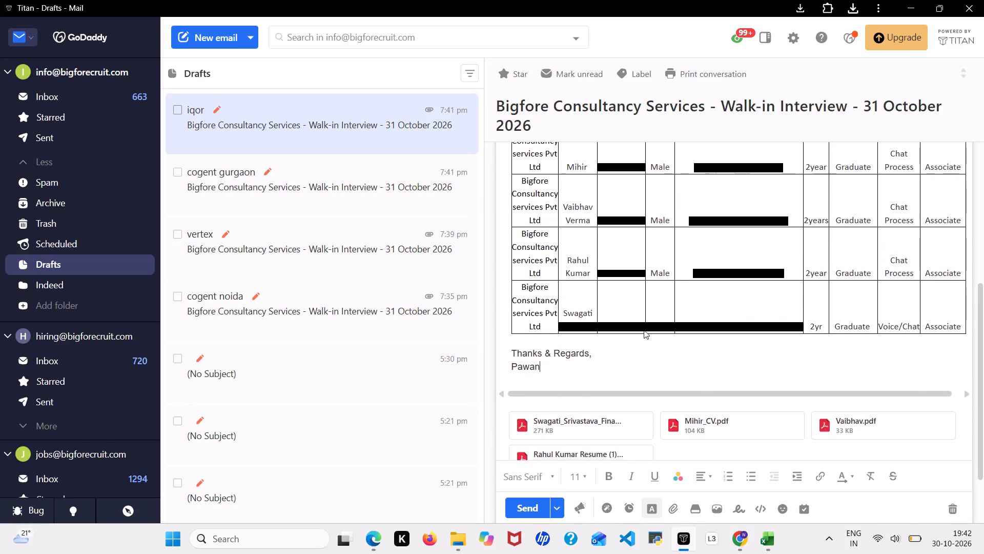
{"action": "scroll", "coordinate": [644, 330], "scroll_direction": "down", "scroll_amount": 1}
{"action": "scroll", "coordinate": [644, 330], "scroll_direction": "up", "scroll_amount": 3}
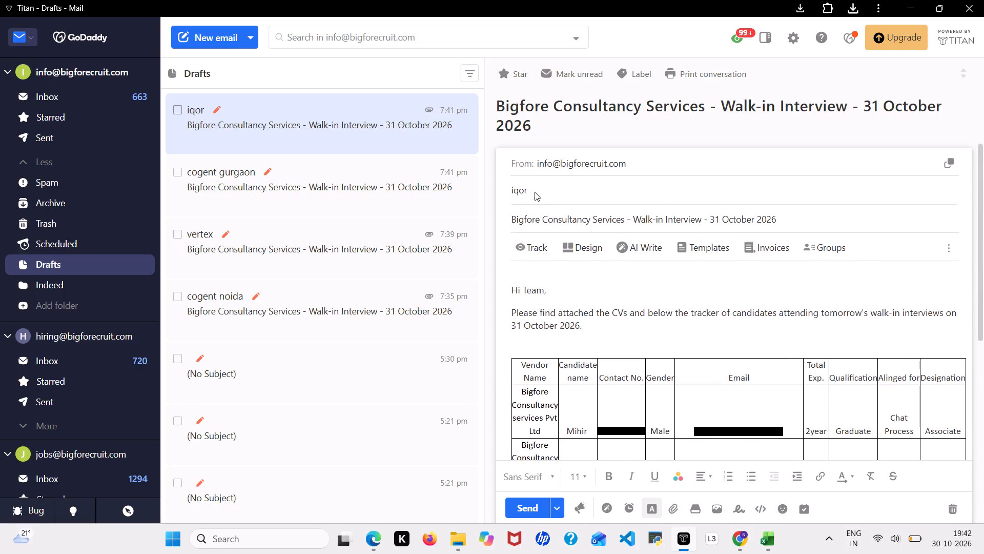
{"action": "left_click", "coordinate": [535, 192]}
{"action": "left_click", "coordinate": [556, 192]}
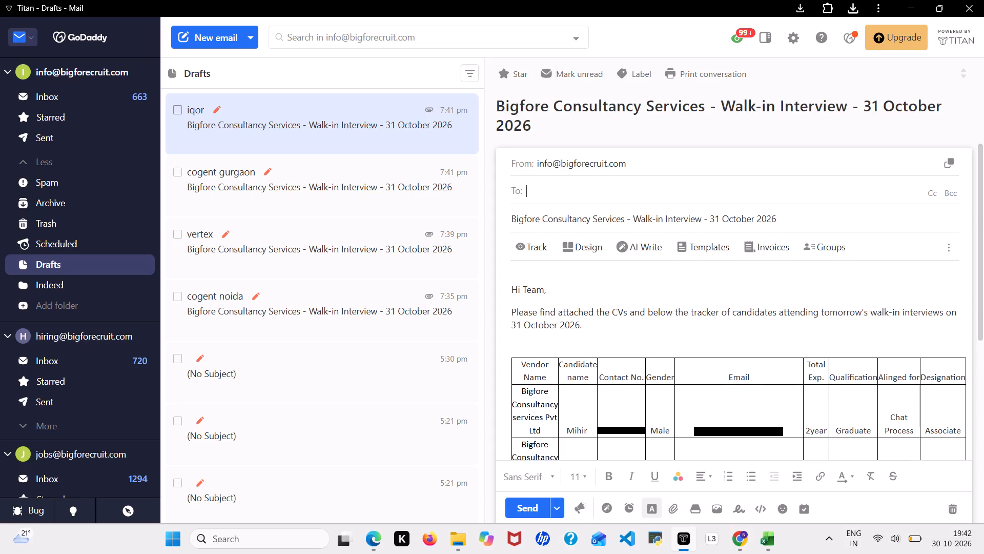
{"action": "type", "text": "iq"}
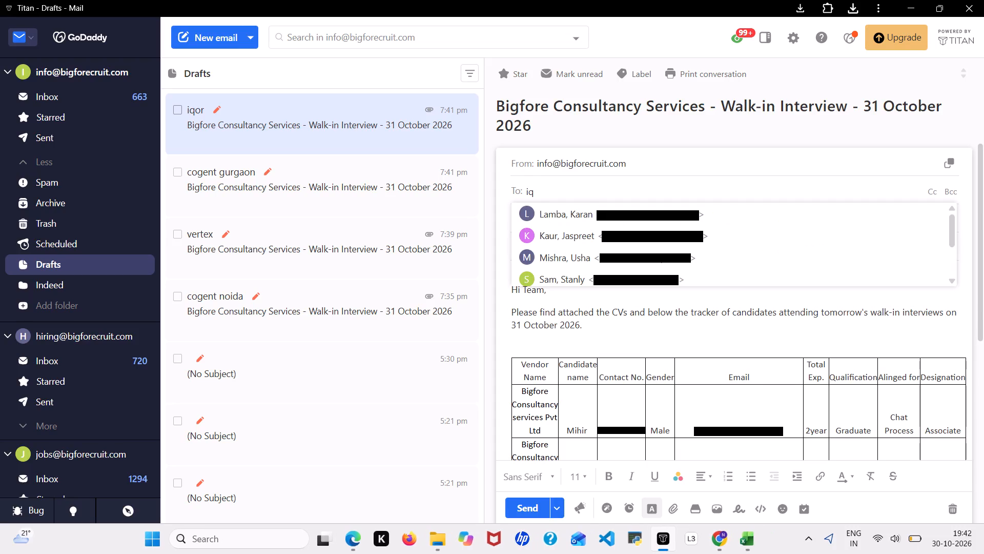
{"action": "left_click", "coordinate": [565, 217]}
{"action": "key", "text": "i"}
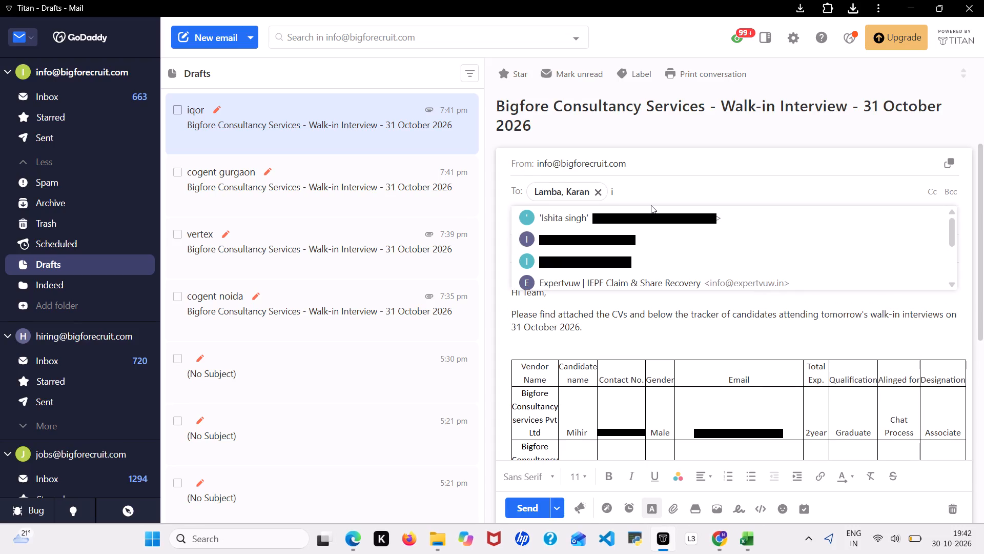
{"action": "key", "text": "q"}
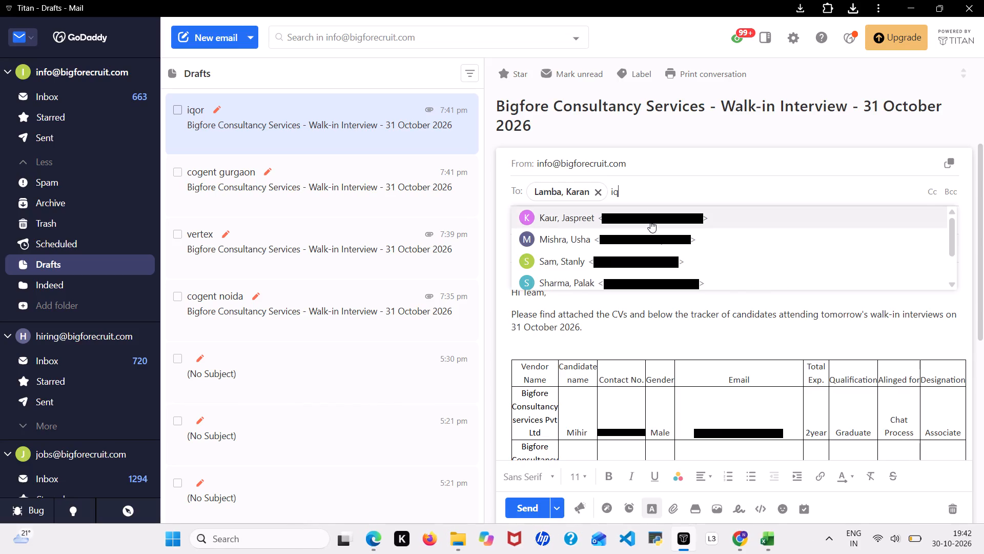
{"action": "left_click", "coordinate": [650, 221]}
{"action": "type", "text": "us"}
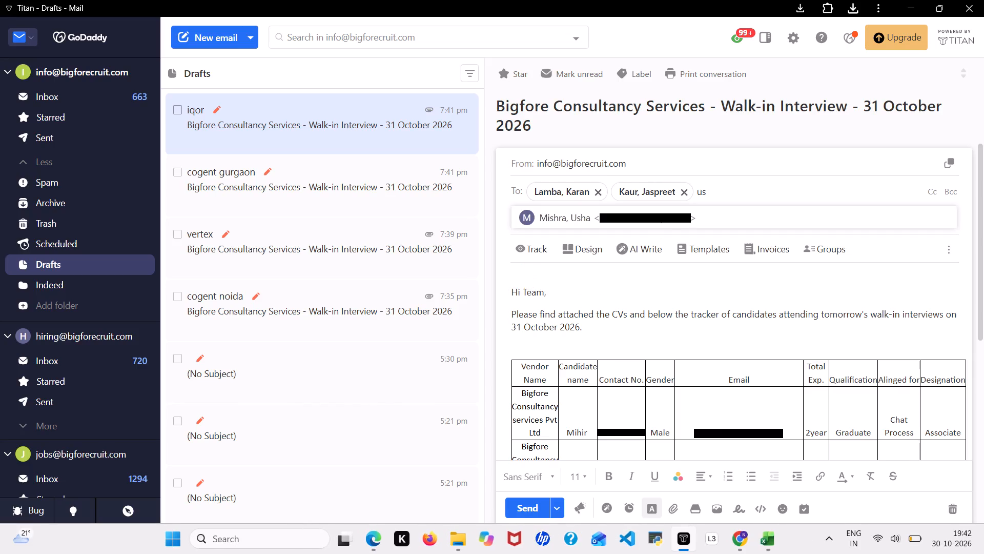
{"action": "left_click", "coordinate": [645, 224]}
{"action": "type", "text": "pa"}
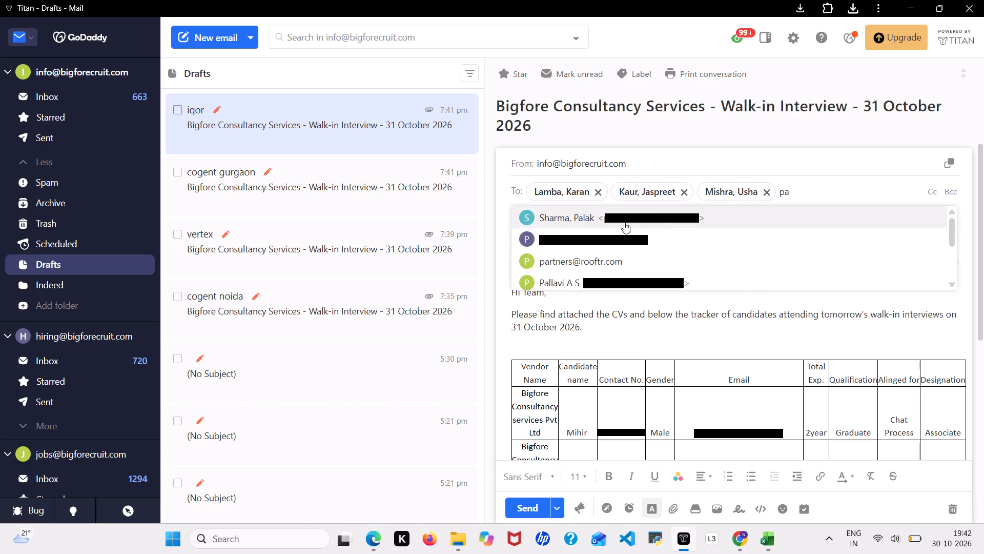
{"action": "left_click", "coordinate": [624, 222]}
{"action": "type", "text": "sa"}
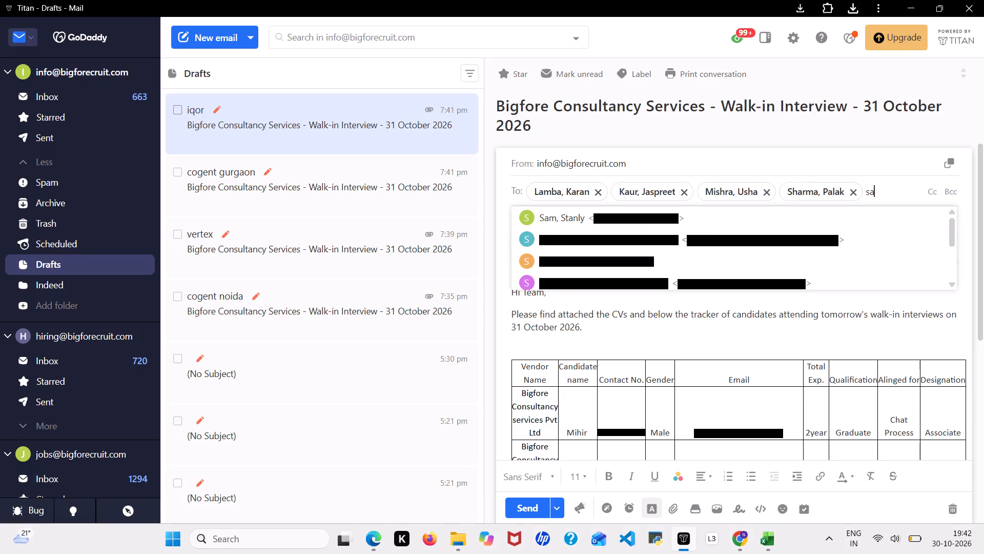
{"action": "left_click", "coordinate": [603, 223]}
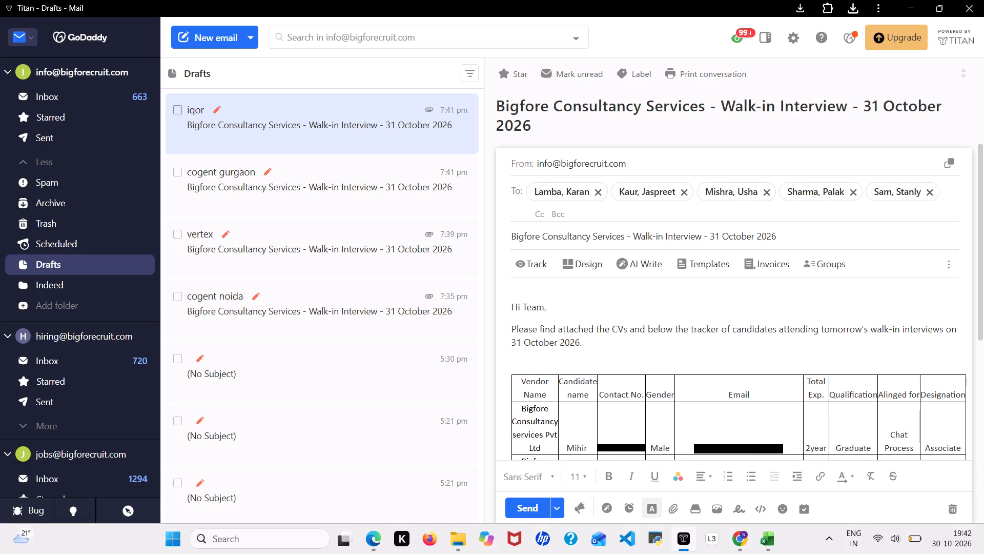
Review the iqor draft from top to bottom, checking its recipients, subject, candidate table, sign-off and CV attachments.
{"action": "scroll", "coordinate": [630, 326], "scroll_direction": "down", "scroll_amount": 3}
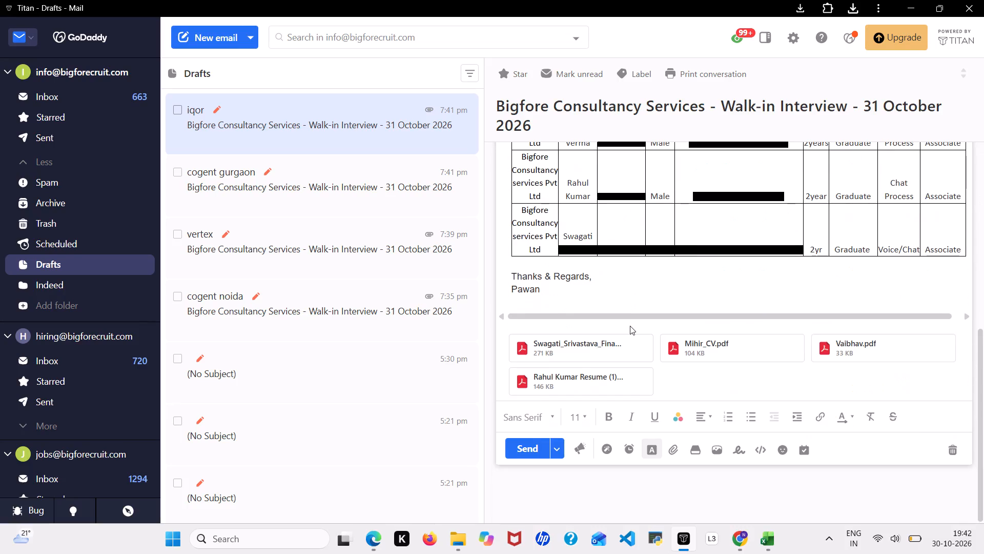
{"action": "scroll", "coordinate": [630, 326], "scroll_direction": "up", "scroll_amount": 6}
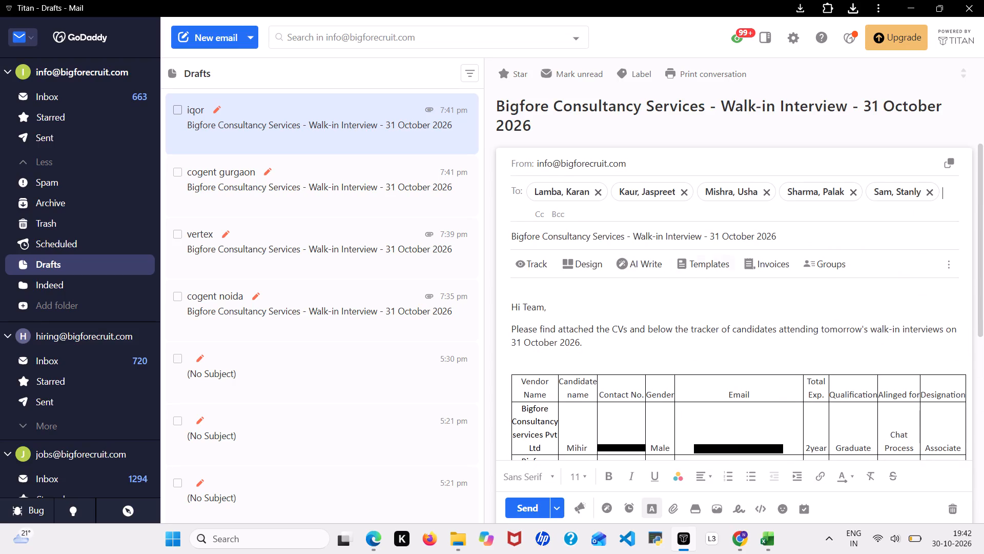
{"action": "scroll", "coordinate": [736, 314], "scroll_direction": "down", "scroll_amount": 3}
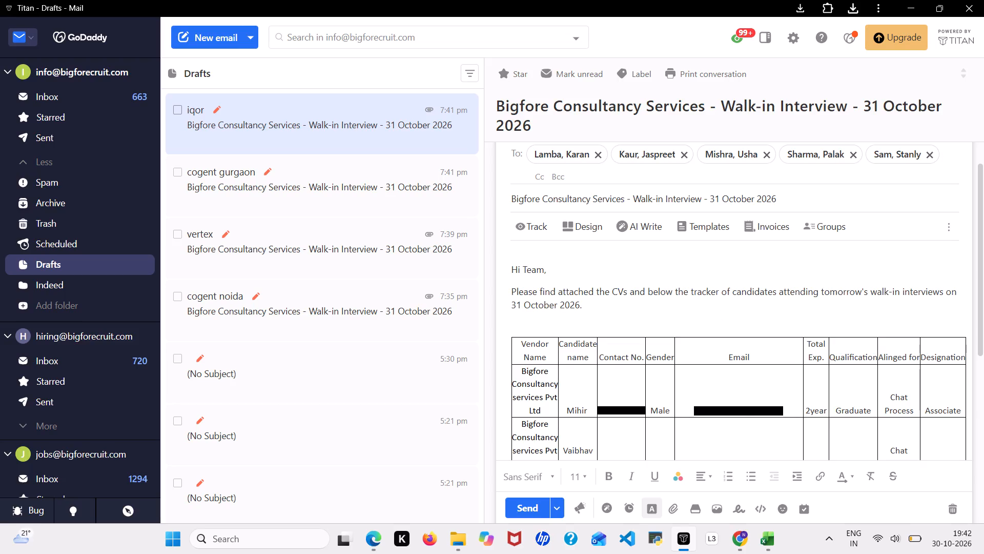
{"action": "scroll", "coordinate": [600, 320], "scroll_direction": "down", "scroll_amount": 3}
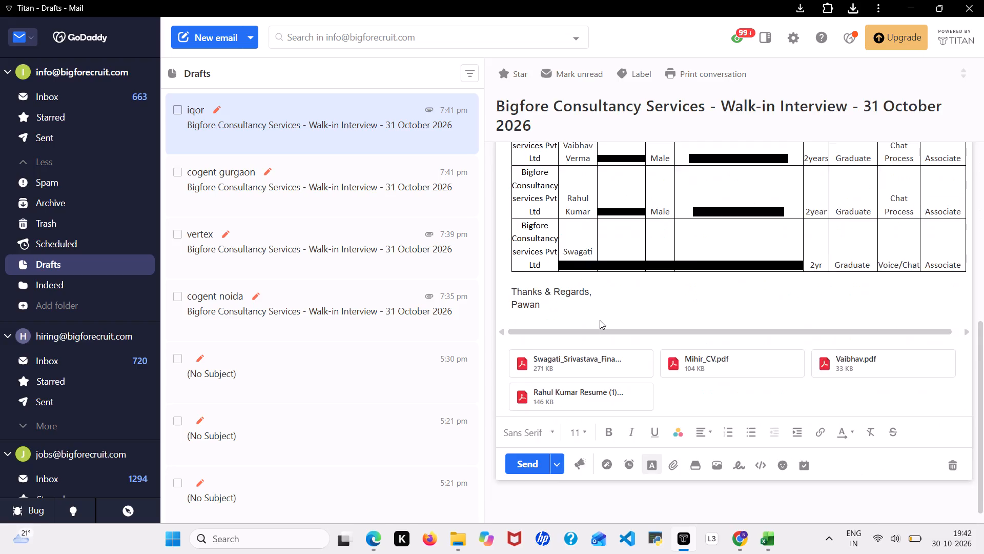
{"action": "scroll", "coordinate": [600, 320], "scroll_direction": "up", "scroll_amount": 5}
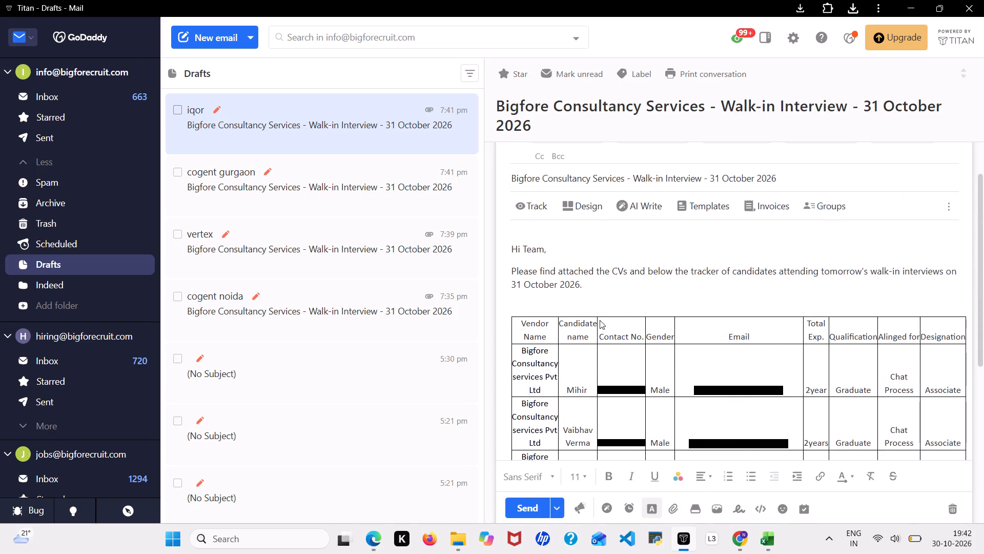
{"action": "scroll", "coordinate": [600, 320], "scroll_direction": "up", "scroll_amount": 1}
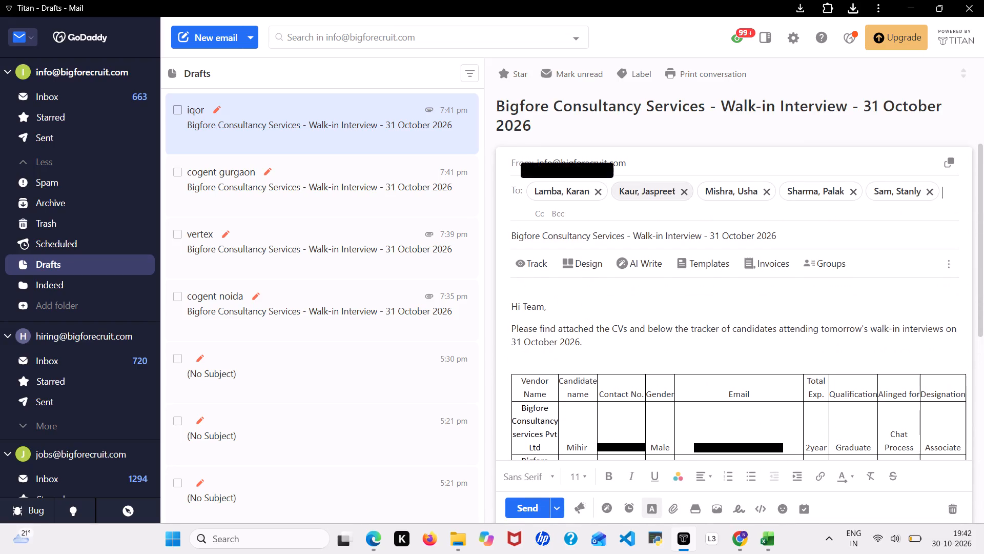
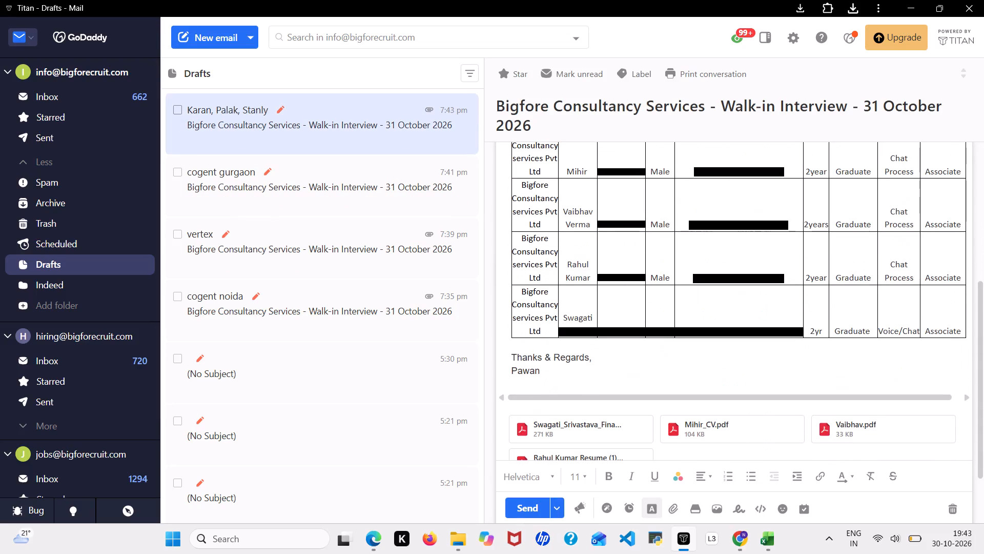
Recheck the iqor draft's recipients, subject, candidate table, sign-off and four CV attachments.
{"action": "scroll", "coordinate": [645, 320], "scroll_direction": "up", "scroll_amount": 2}
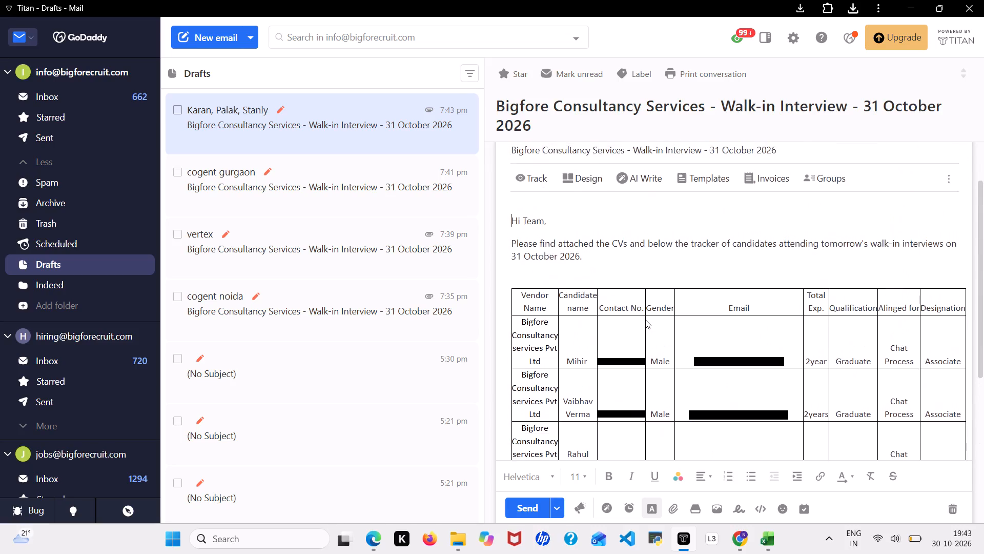
{"action": "scroll", "coordinate": [645, 320], "scroll_direction": "up", "scroll_amount": 2}
{"action": "scroll", "coordinate": [645, 320], "scroll_direction": "down", "scroll_amount": 1}
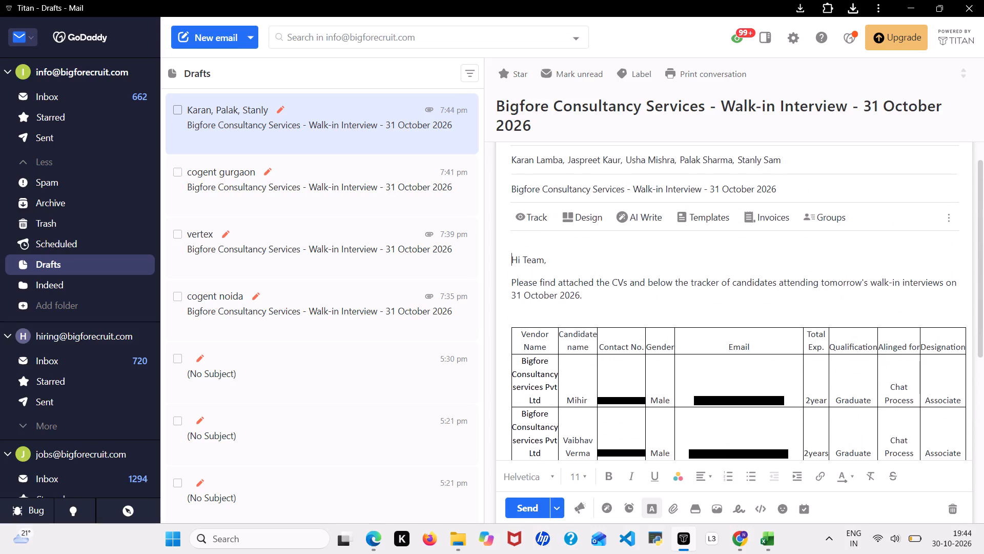
{"action": "scroll", "coordinate": [645, 320], "scroll_direction": "down", "scroll_amount": 4}
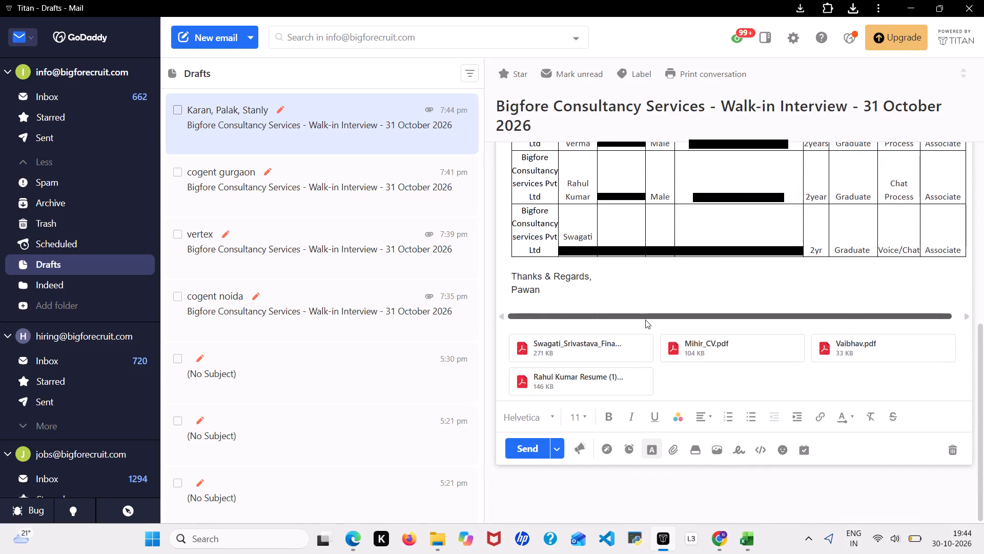
{"action": "scroll", "coordinate": [628, 251], "scroll_direction": "up", "scroll_amount": 4}
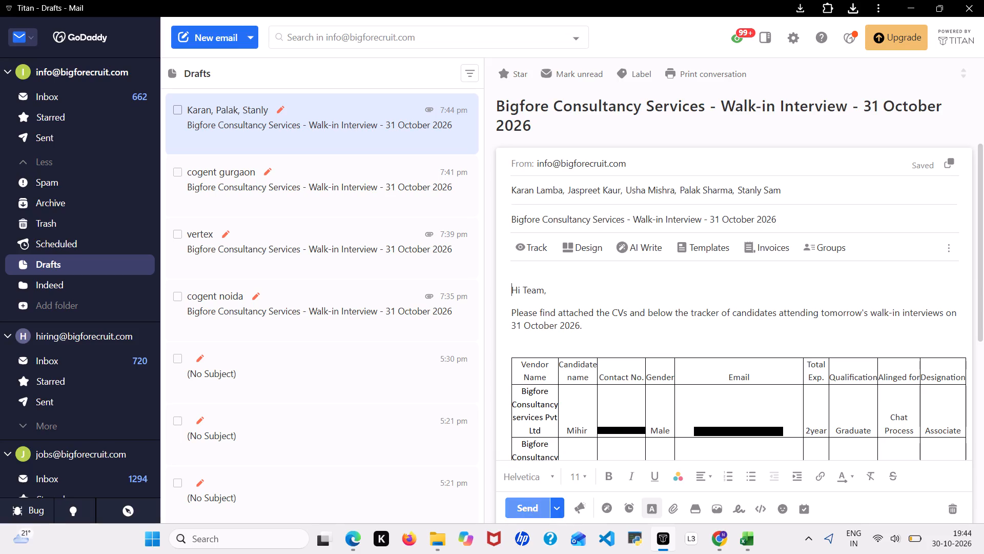
{"action": "scroll", "coordinate": [595, 343], "scroll_direction": "down", "scroll_amount": 3}
{"action": "scroll", "coordinate": [595, 343], "scroll_direction": "up", "scroll_amount": 2}
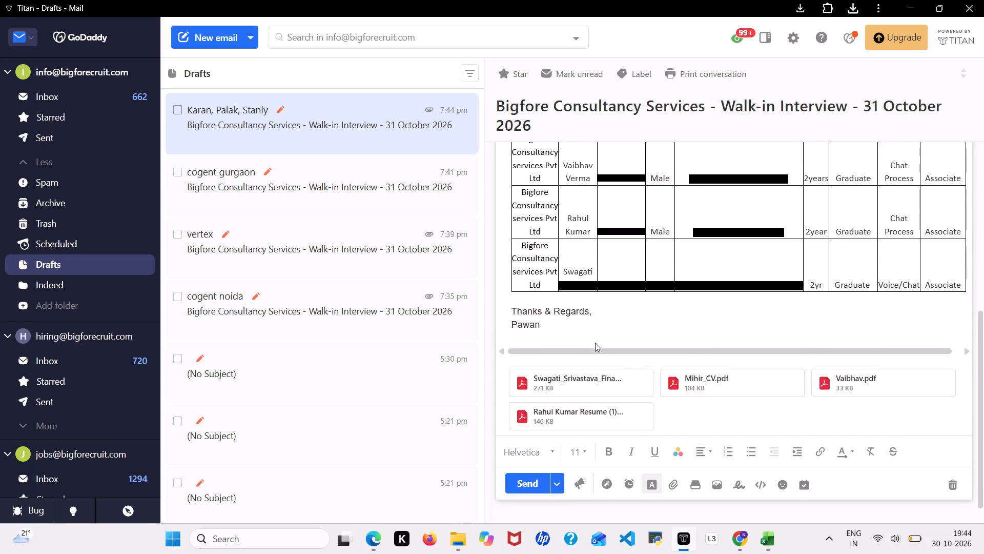
{"action": "scroll", "coordinate": [595, 343], "scroll_direction": "up", "scroll_amount": 4}
{"action": "scroll", "coordinate": [595, 343], "scroll_direction": "down", "scroll_amount": 2}
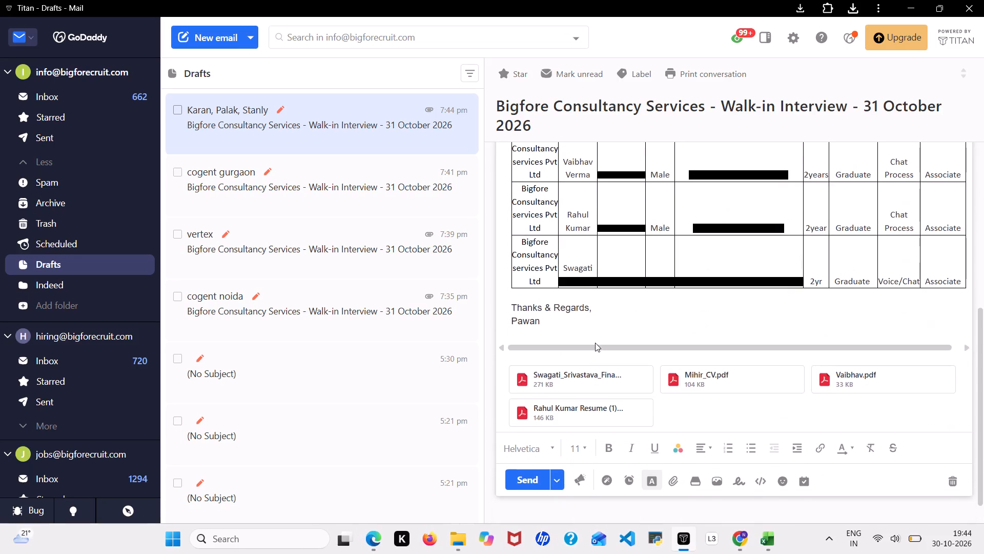
{"action": "scroll", "coordinate": [595, 343], "scroll_direction": "down", "scroll_amount": 1}
{"action": "scroll", "coordinate": [606, 321], "scroll_direction": "up", "scroll_amount": 6}
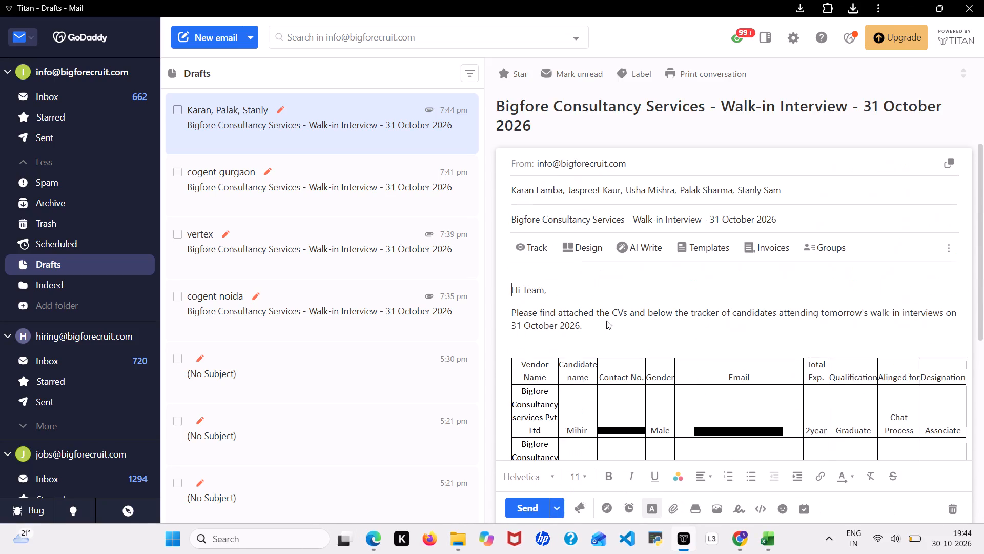
Send the iqor walk-in interview email.
{"action": "left_click", "coordinate": [530, 513]}
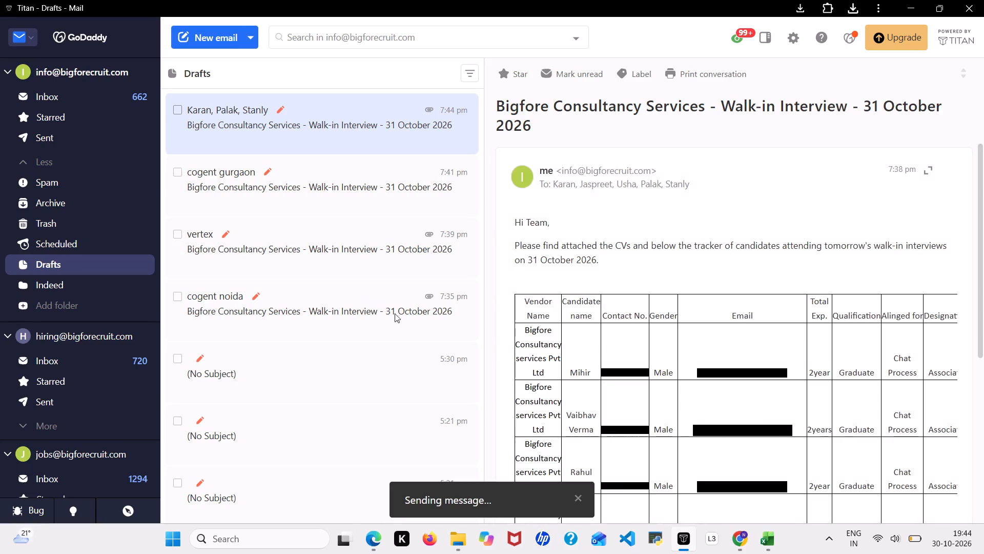
Copy the header and seven filled candidate rows from the Vertex candidate tracker in Excel into the vertex draft, below the intro text.
{"action": "left_click", "coordinate": [282, 194]}
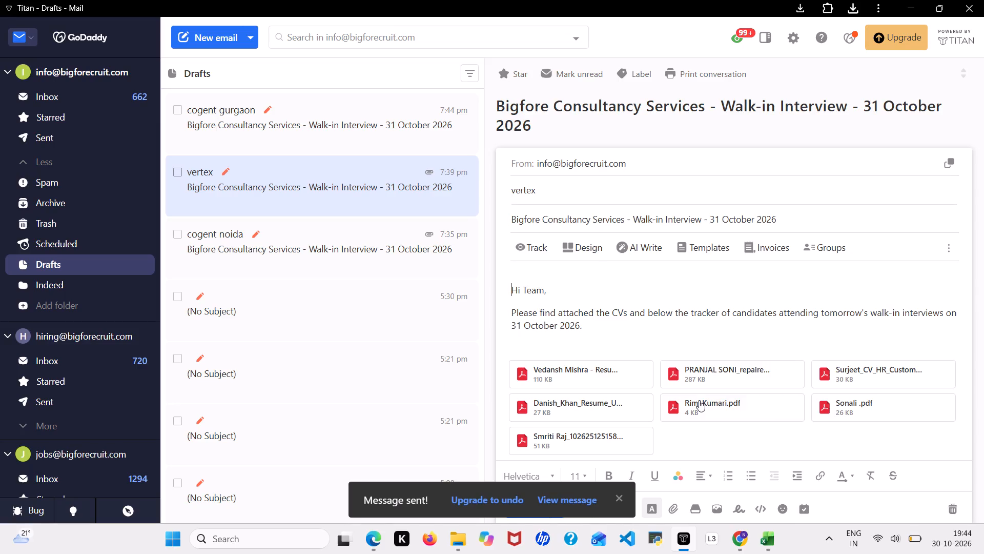
{"action": "left_click", "coordinate": [617, 460]}
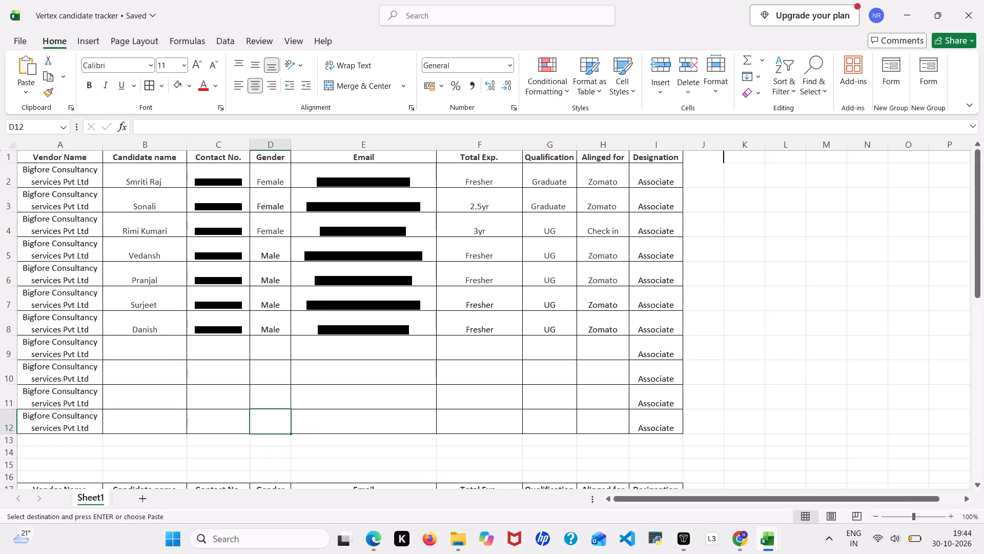
{"action": "left_click_drag", "start_coordinate": [654, 335], "coordinate": [156, 201]}
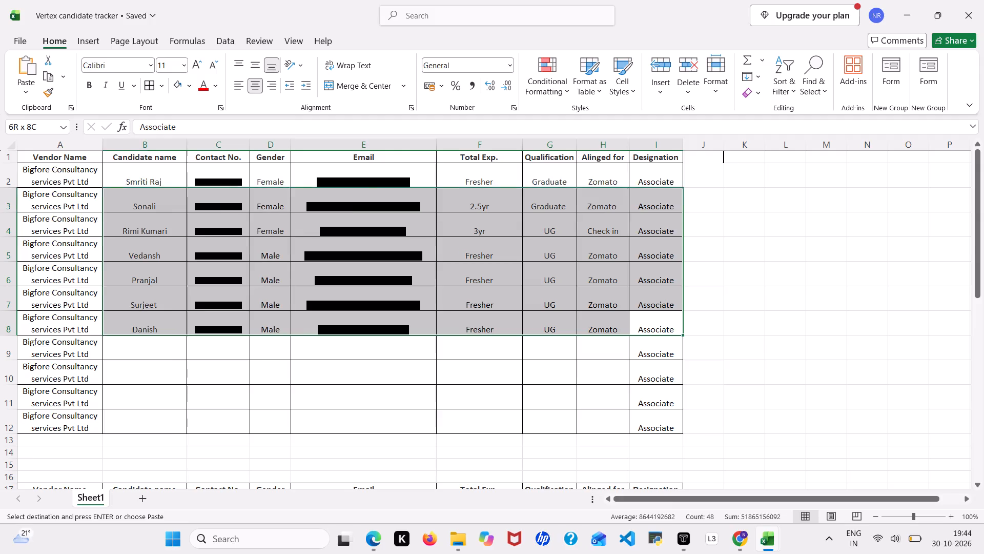
{"action": "left_click_drag", "start_coordinate": [156, 201], "coordinate": [81, 130]}
{"action": "key", "text": "ctrl+c"}
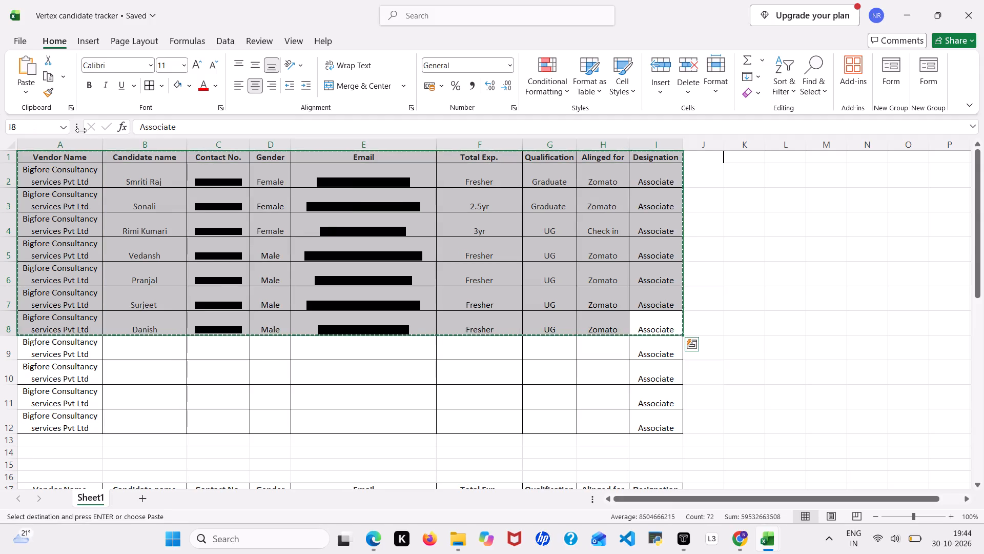
{"action": "left_click", "coordinate": [682, 542]}
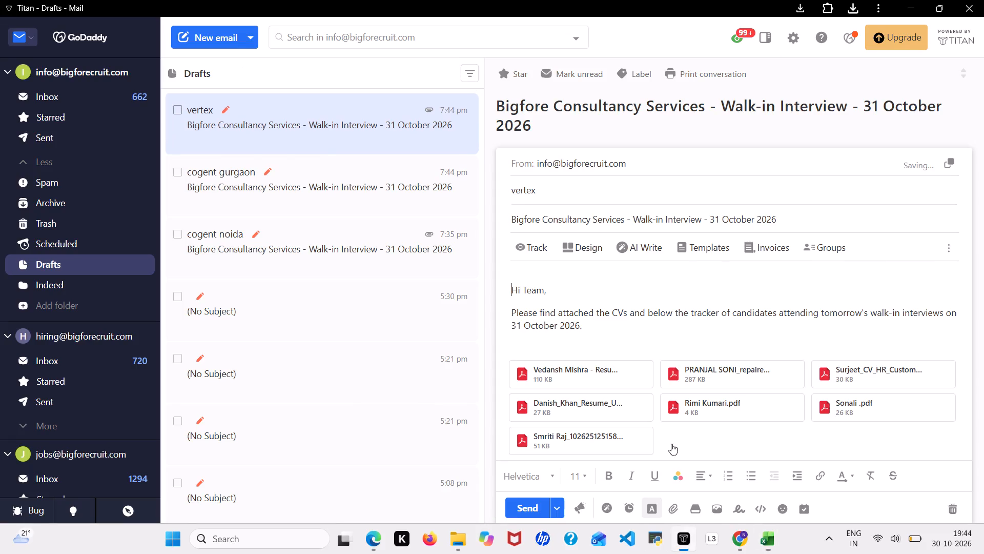
{"action": "left_click", "coordinate": [593, 329]}
{"action": "key", "text": "Return"}
{"action": "key", "text": "Return"}
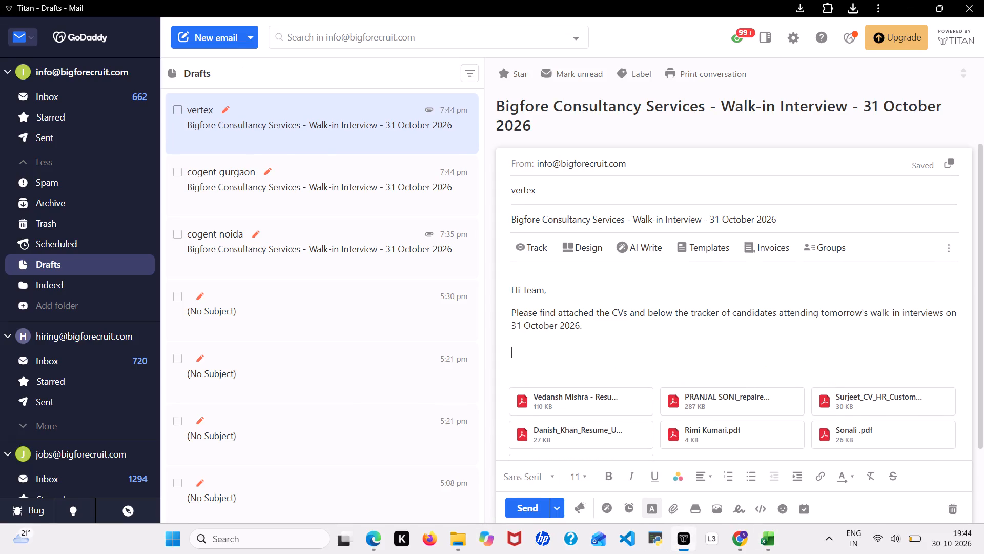
{"action": "key", "text": "ctrl+v"}
Add the sign-off "Thanks & Regards," with "Pawan" on the following line beneath the candidate table in the vertex draft.
{"action": "scroll", "coordinate": [619, 332], "scroll_direction": "down", "scroll_amount": 2}
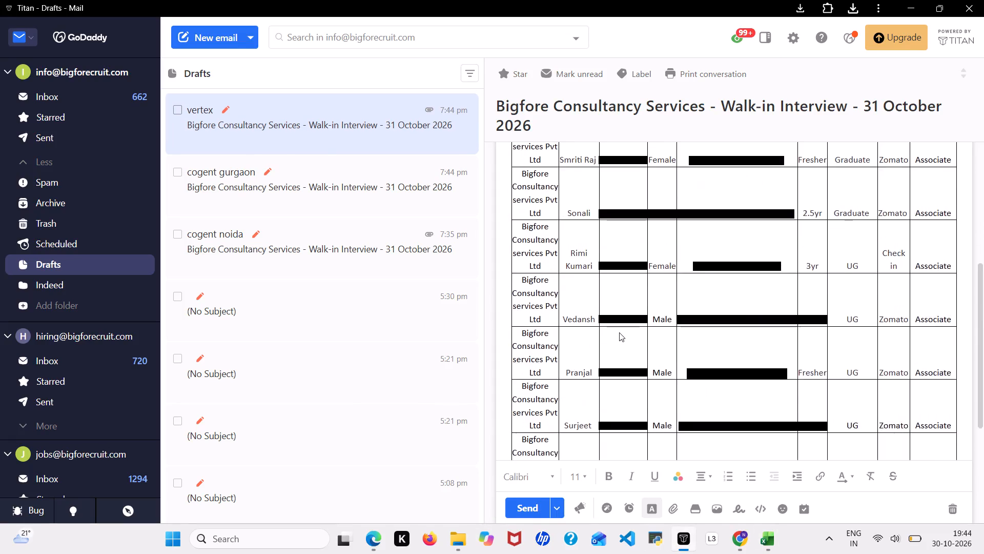
{"action": "scroll", "coordinate": [619, 332], "scroll_direction": "down", "scroll_amount": 2}
{"action": "left_click", "coordinate": [962, 269]}
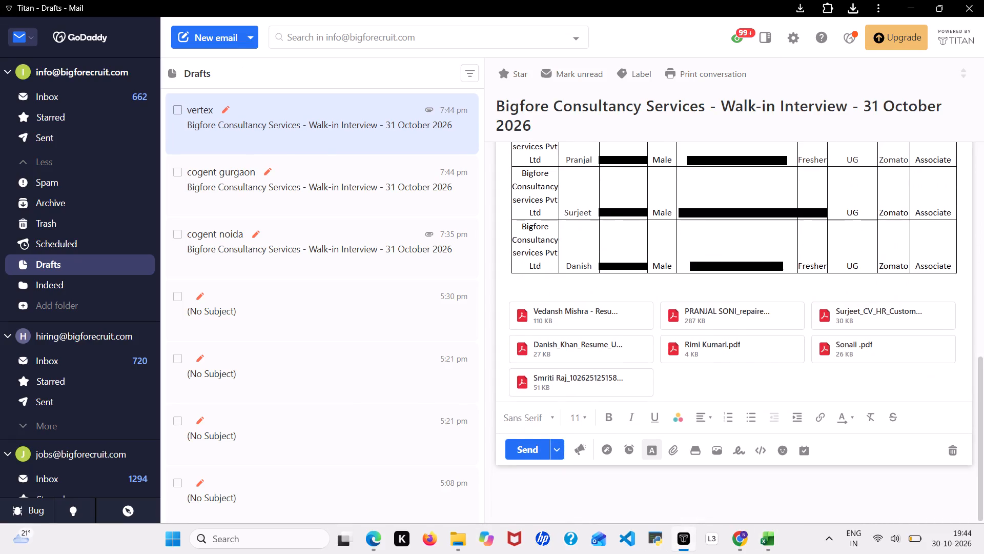
{"action": "key", "text": "Return"}
{"action": "key", "text": "Return"}
{"action": "type", "text": "Thanks & regards,"}
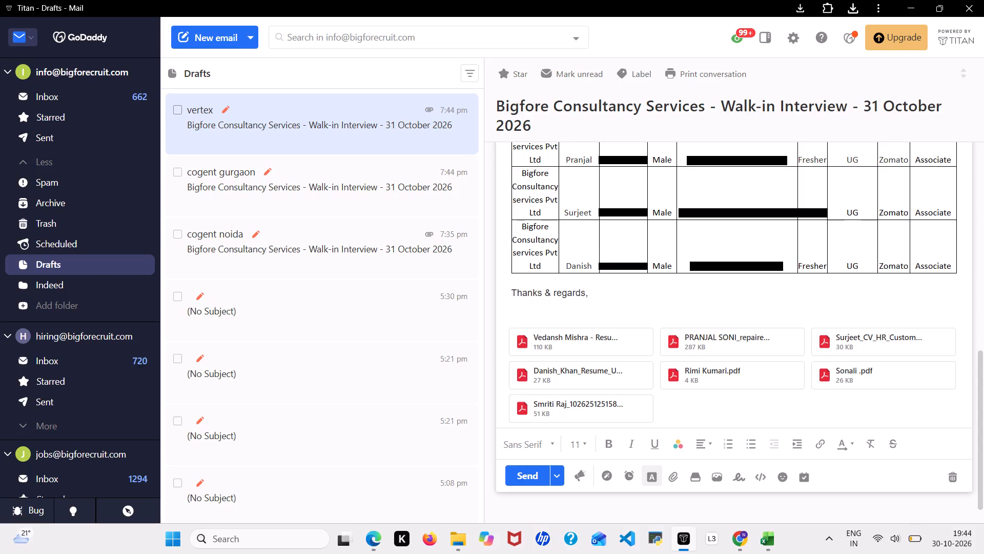
{"action": "key", "text": "Return"}
{"action": "type", "text": "Pawan"}
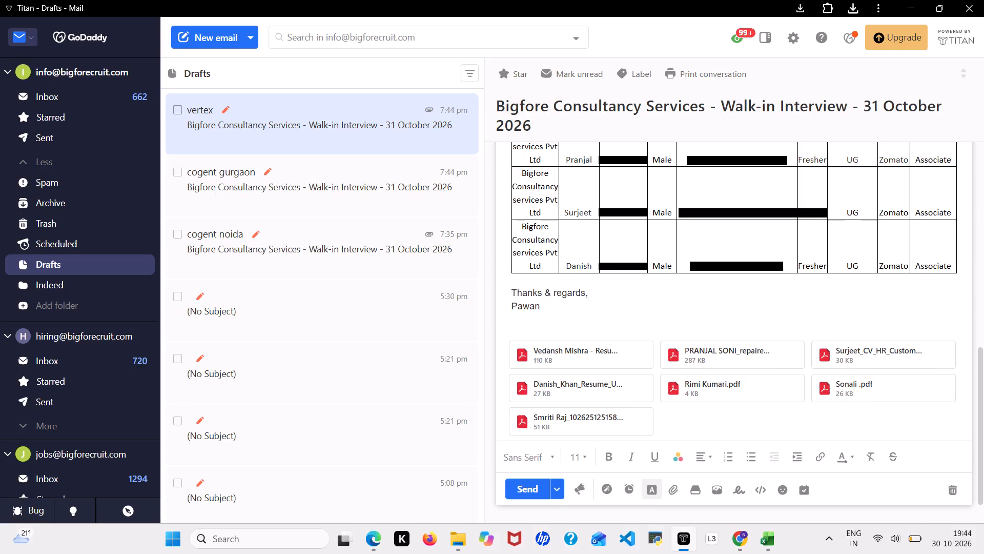
{"action": "left_click", "coordinate": [557, 291]}
{"action": "key", "text": "BackSpace"}
{"action": "key", "text": "shift+r"}
Replace the vertex draft's placeholder recipient with the second contact suggested for "va", and look up another recipient with "ta".
{"action": "scroll", "coordinate": [648, 328], "scroll_direction": "up", "scroll_amount": 2}
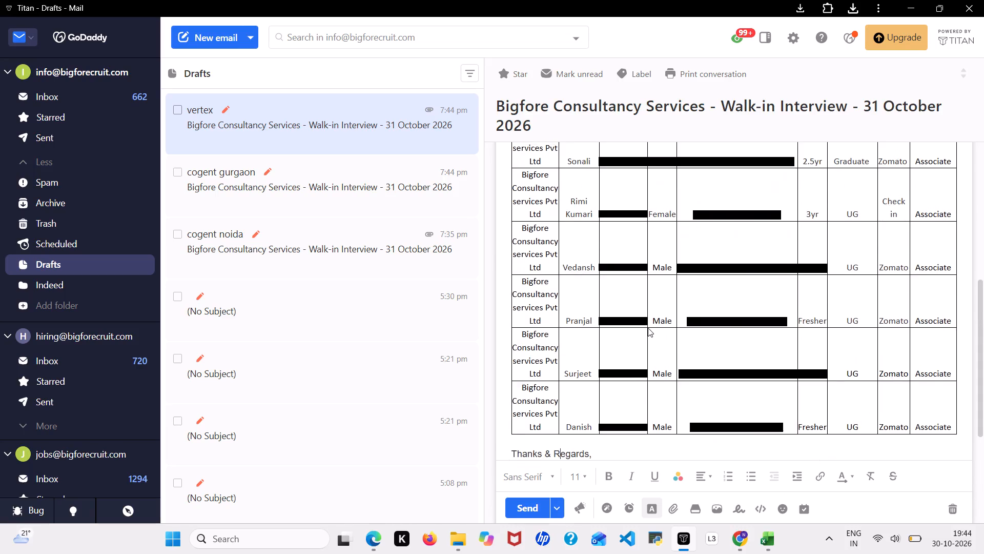
{"action": "scroll", "coordinate": [648, 328], "scroll_direction": "down", "scroll_amount": 2}
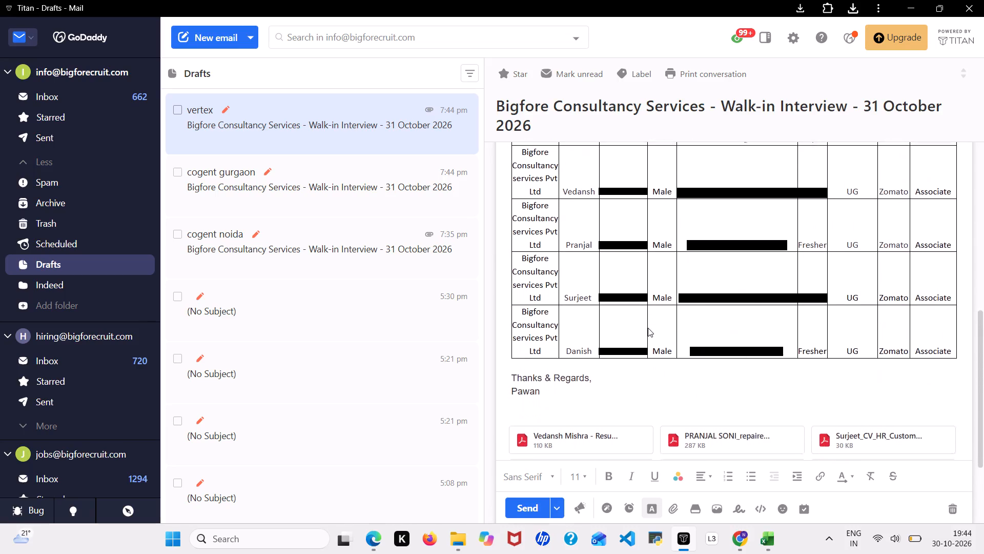
{"action": "scroll", "coordinate": [648, 328], "scroll_direction": "down", "scroll_amount": 2}
{"action": "scroll", "coordinate": [648, 328], "scroll_direction": "up", "scroll_amount": 3}
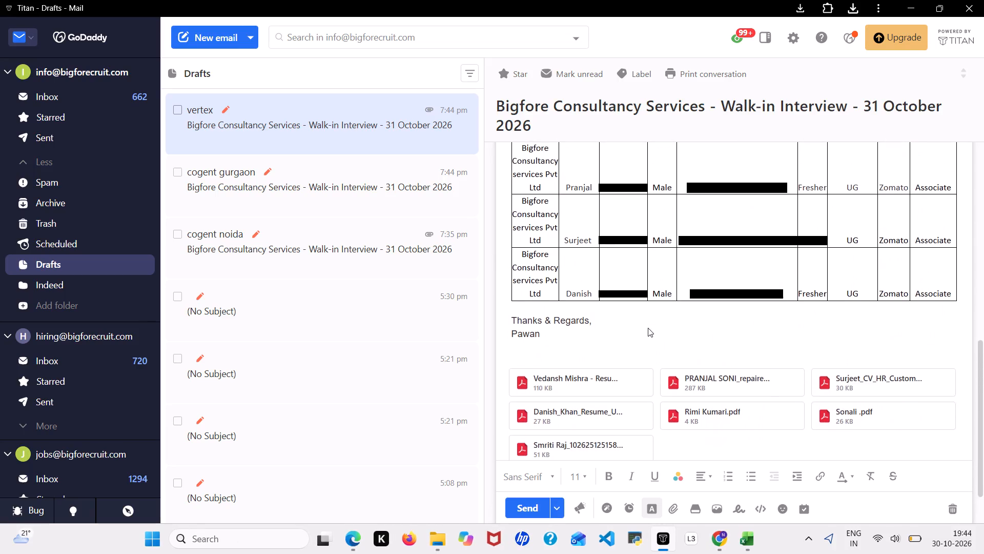
{"action": "scroll", "coordinate": [648, 328], "scroll_direction": "up", "scroll_amount": 5}
{"action": "left_click", "coordinate": [544, 194]}
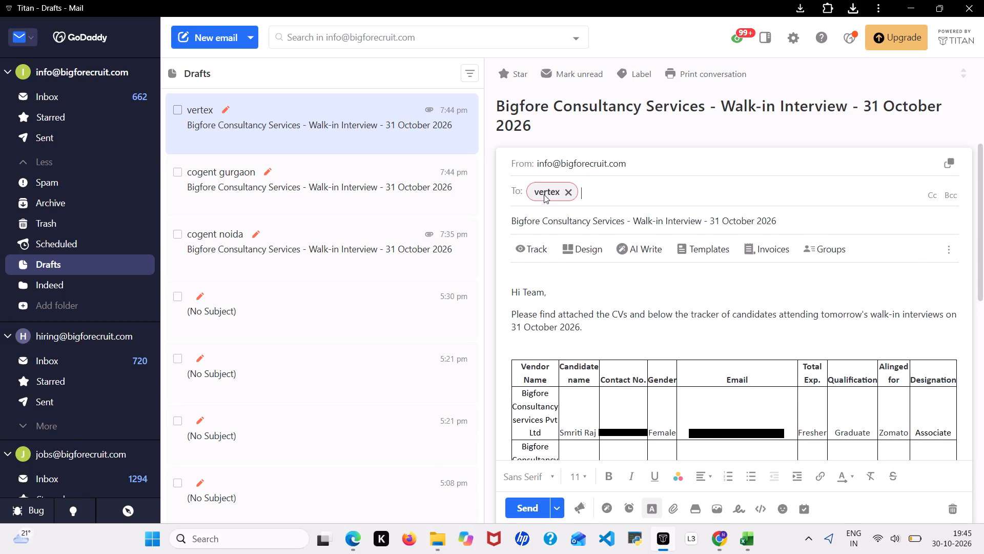
{"action": "left_click", "coordinate": [567, 194]}
{"action": "left_click", "coordinate": [552, 193]}
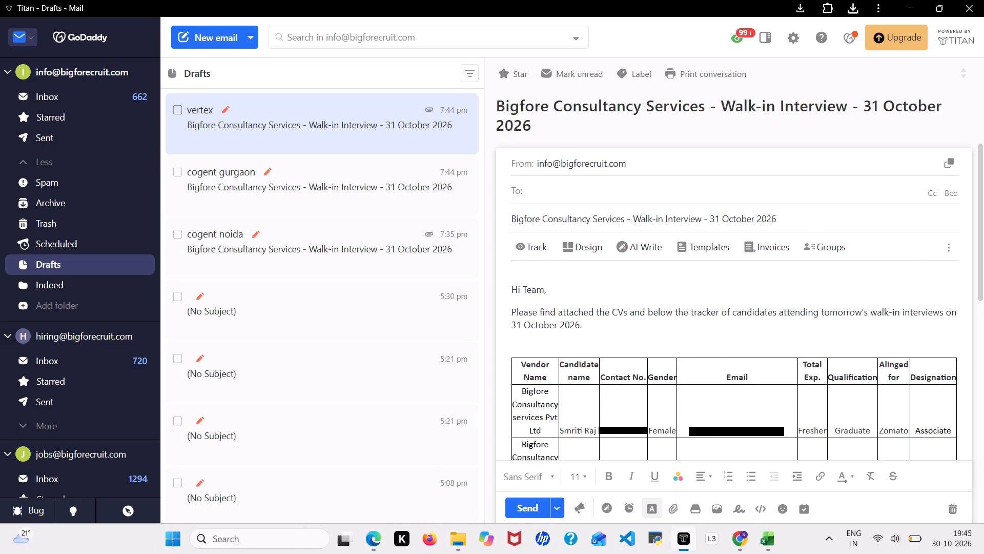
{"action": "type", "text": "va"}
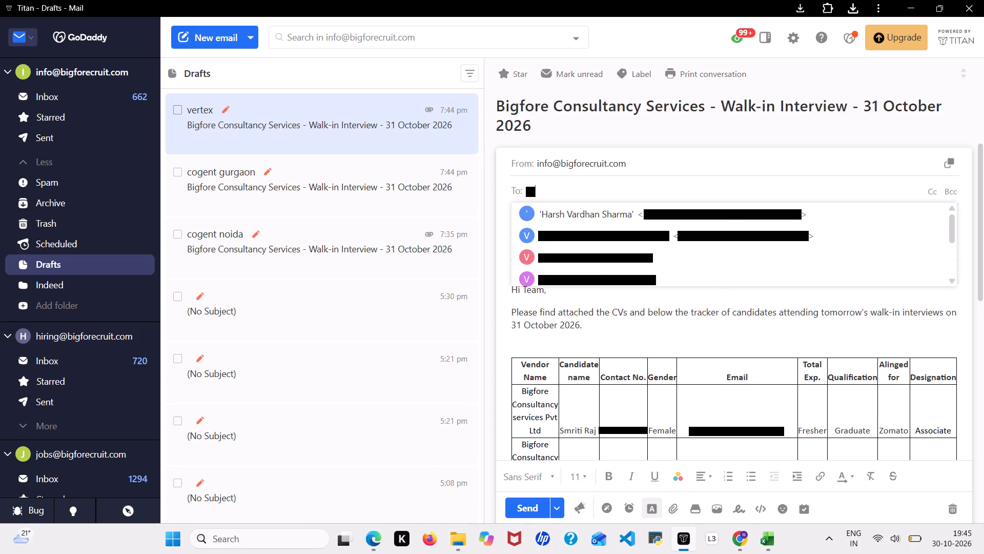
{"action": "left_click", "coordinate": [589, 233]}
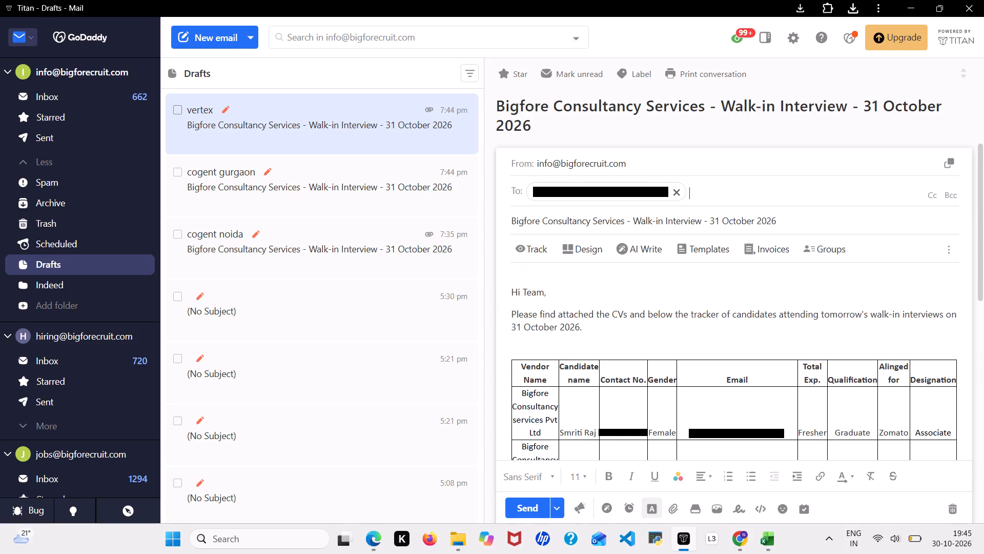
{"action": "type", "text": "ta"}
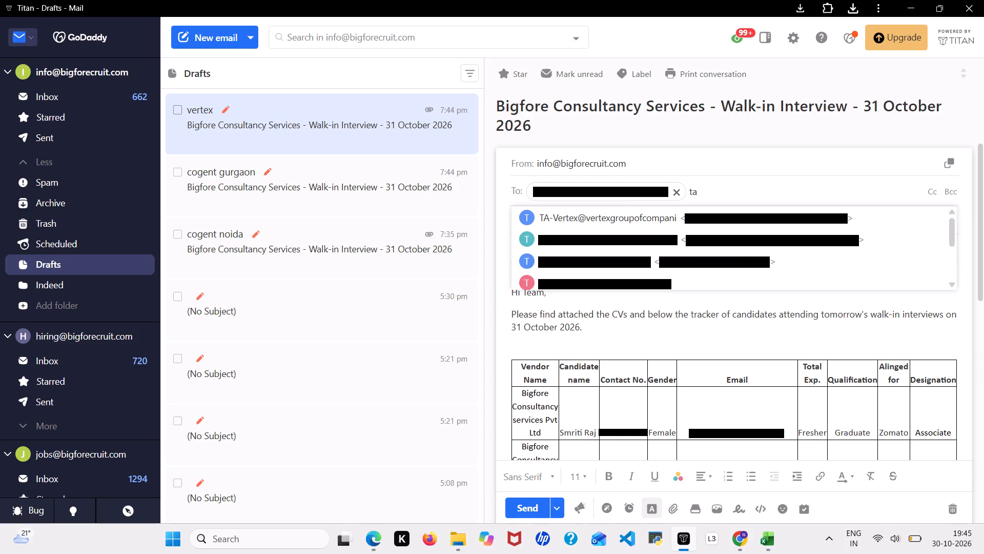